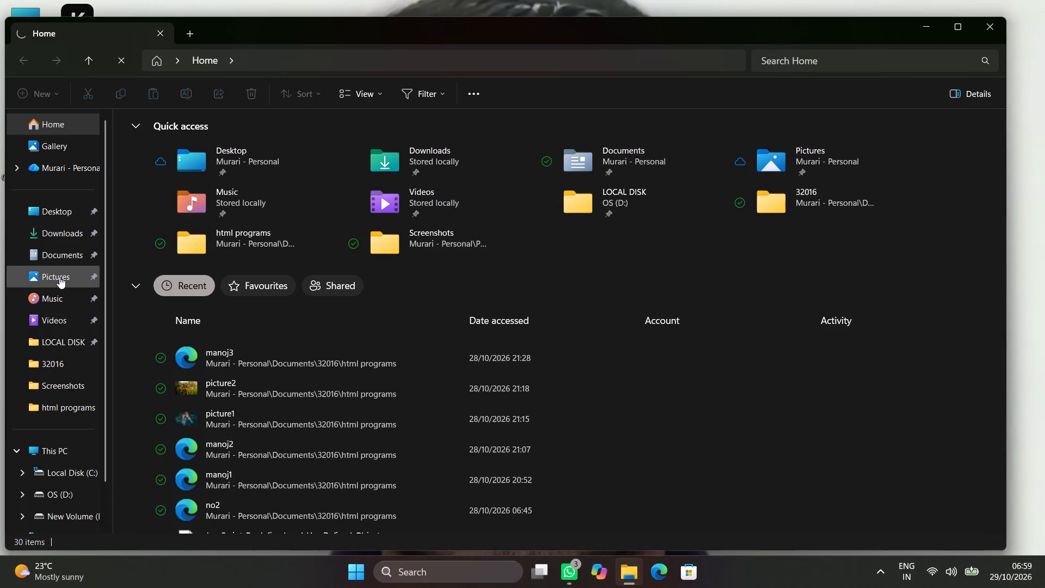
# Open the Pictures folder.
pyautogui.click(59, 277)
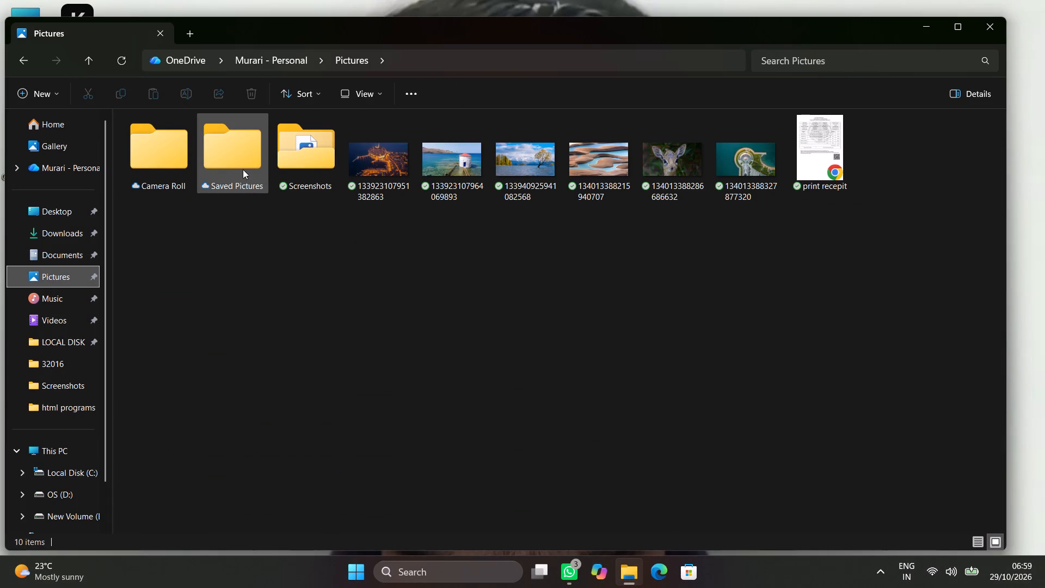
# Open the Screenshots folder inside Pictures.
pyautogui.click(300, 185)
pyautogui.doubleClick(300, 185)
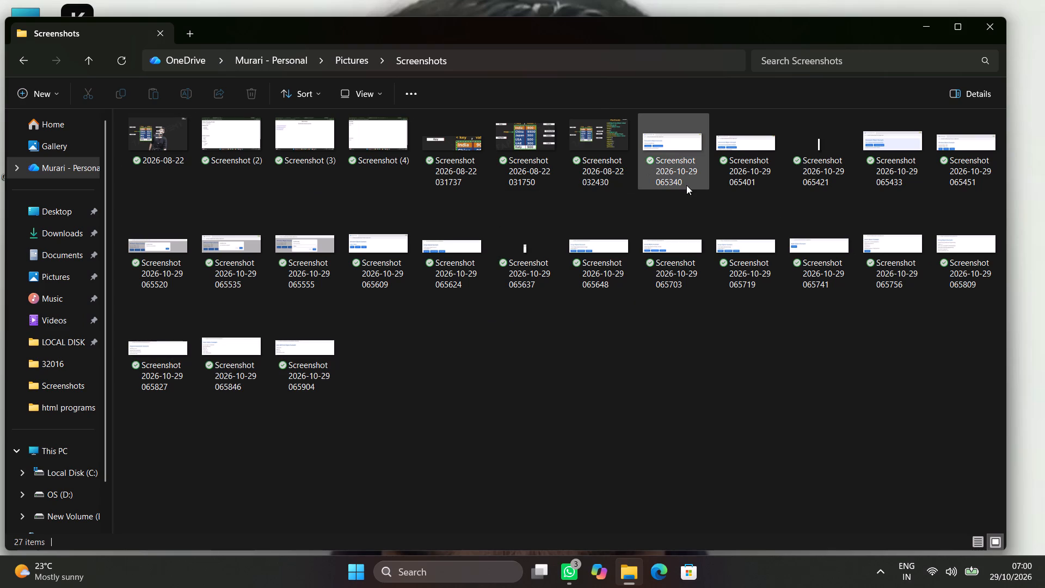
pyautogui.moveTo(686, 185); pyautogui.dragTo(681, 175)
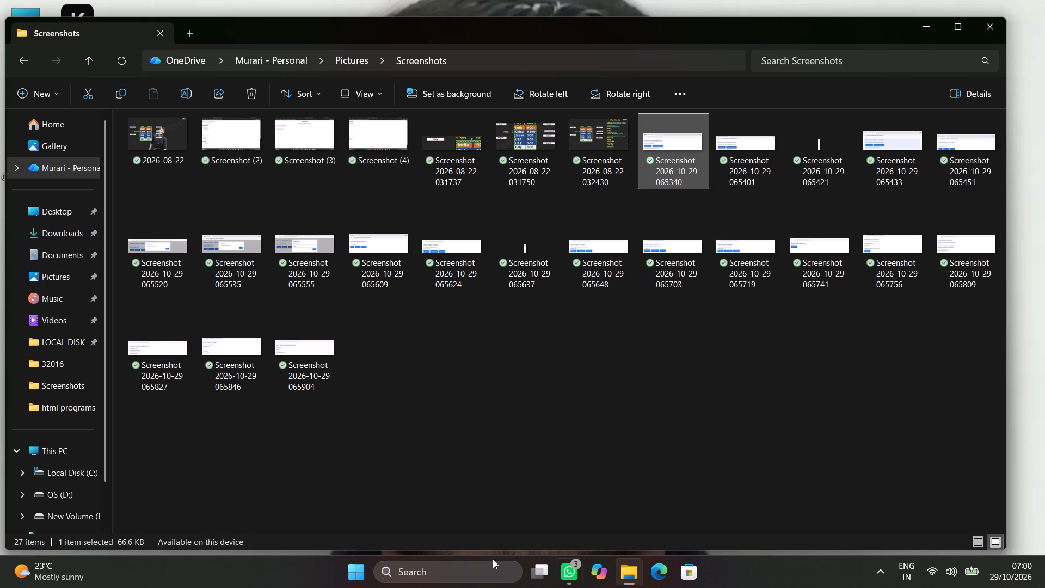
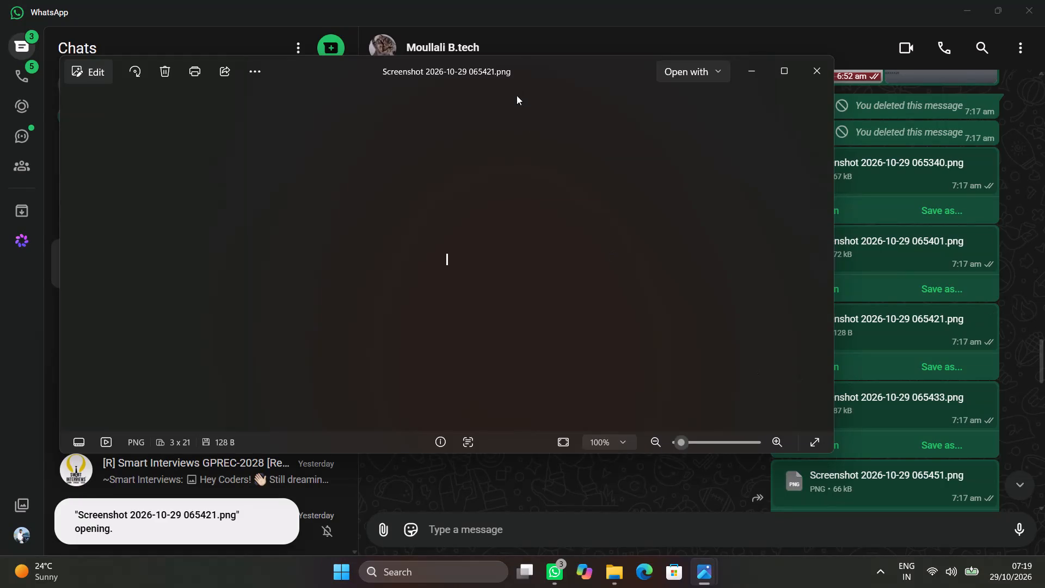
# Enlarge the opened image Screenshot 2026-10-29 065421.png to examine its content.
pyautogui.tripleClick(446, 260)
pyautogui.click(446, 260)
pyautogui.doubleClick(446, 260)
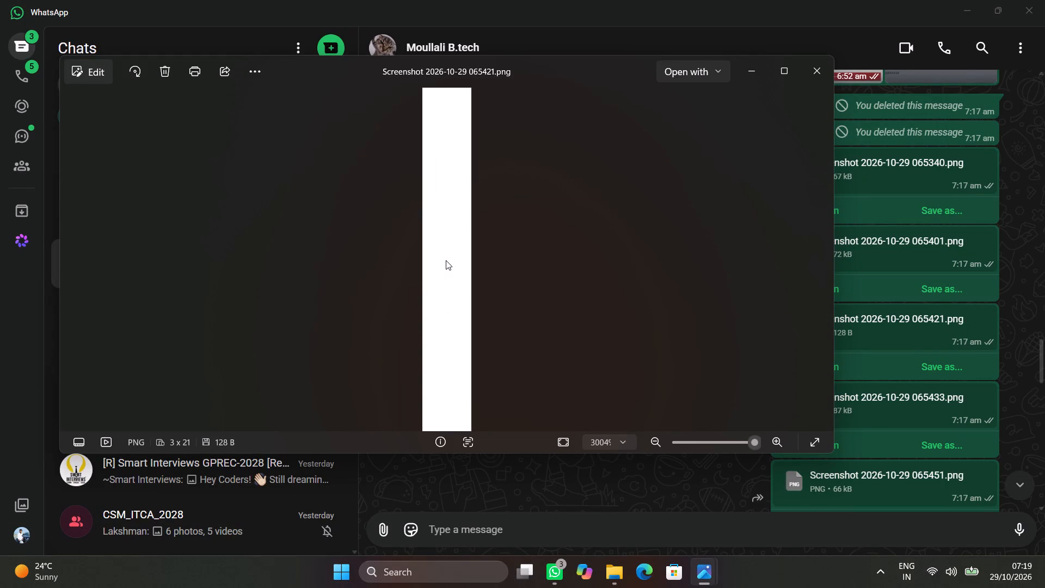
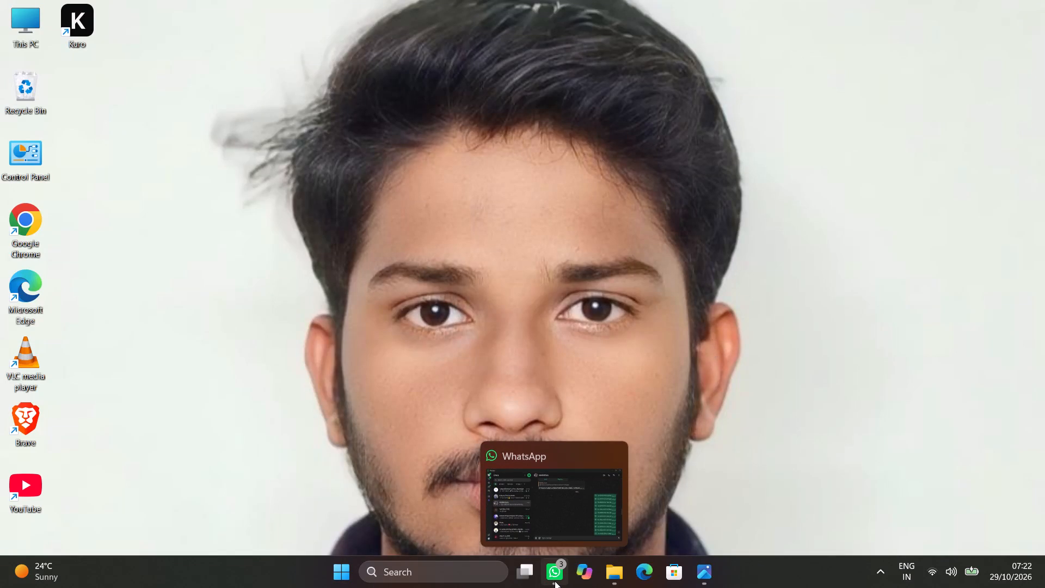
# Open the Windows Start menu from the desktop.
pyautogui.click(756, 392)
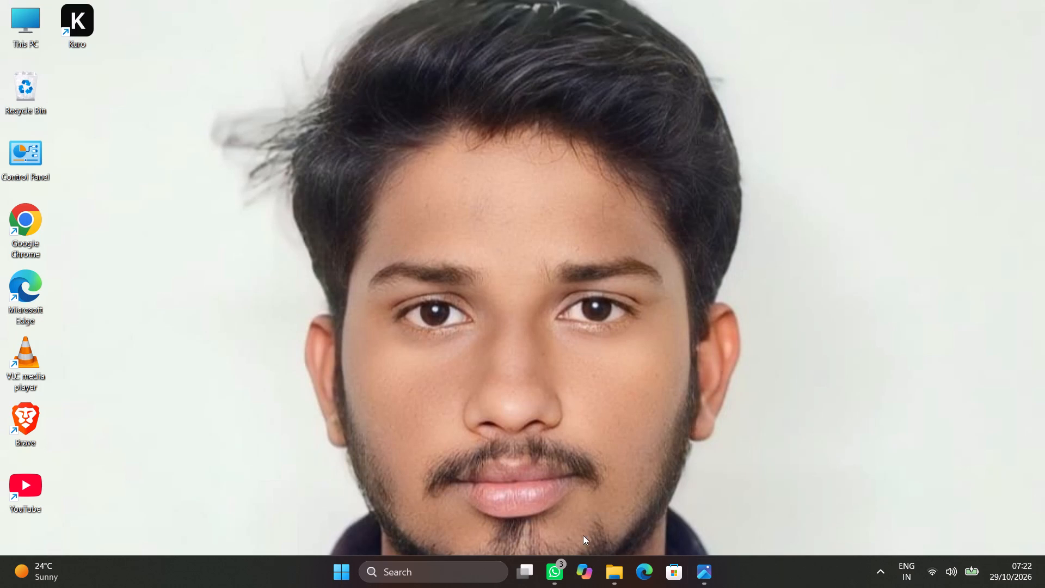
pyautogui.click(337, 572)
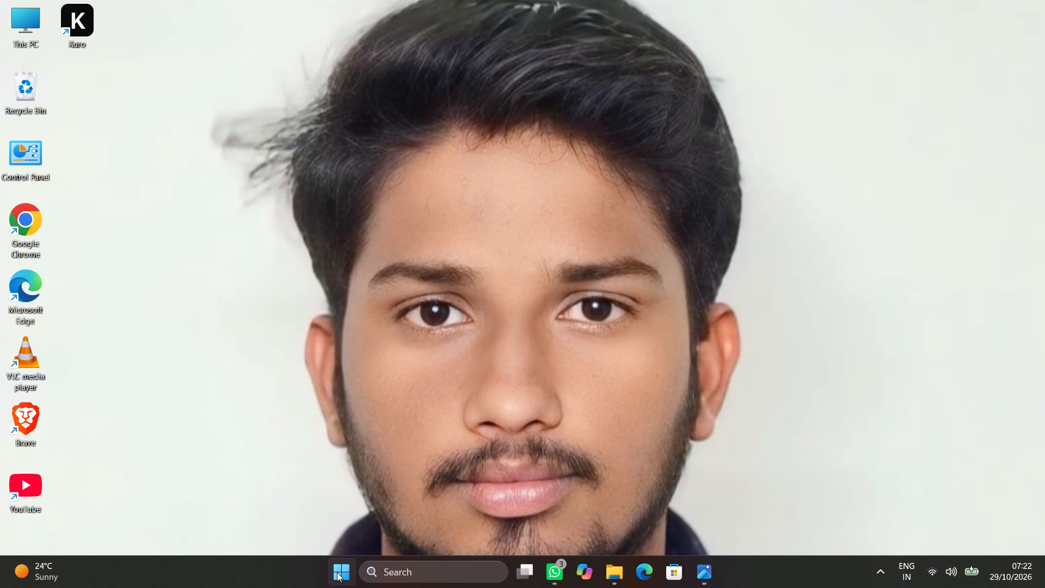
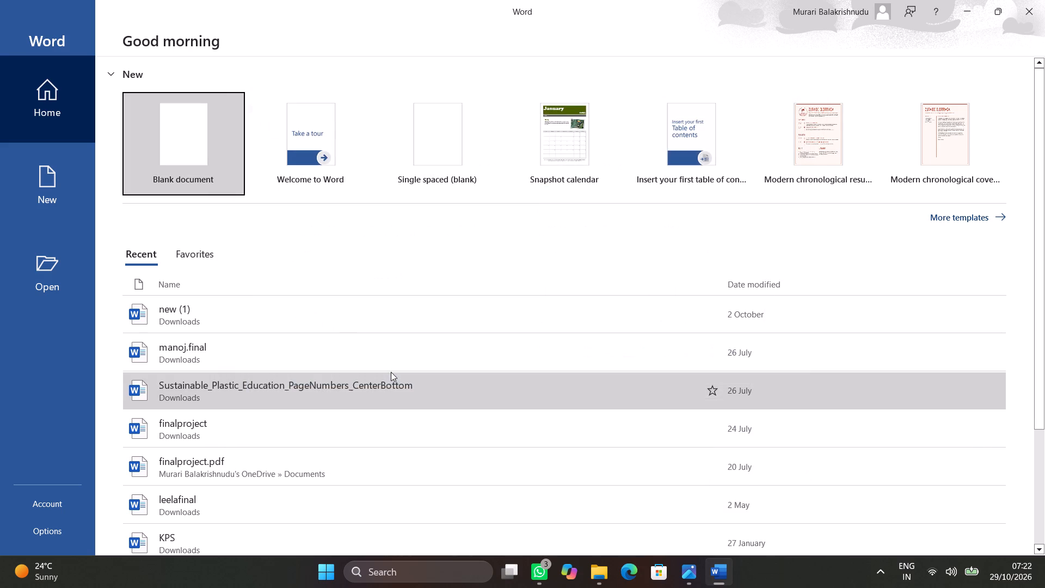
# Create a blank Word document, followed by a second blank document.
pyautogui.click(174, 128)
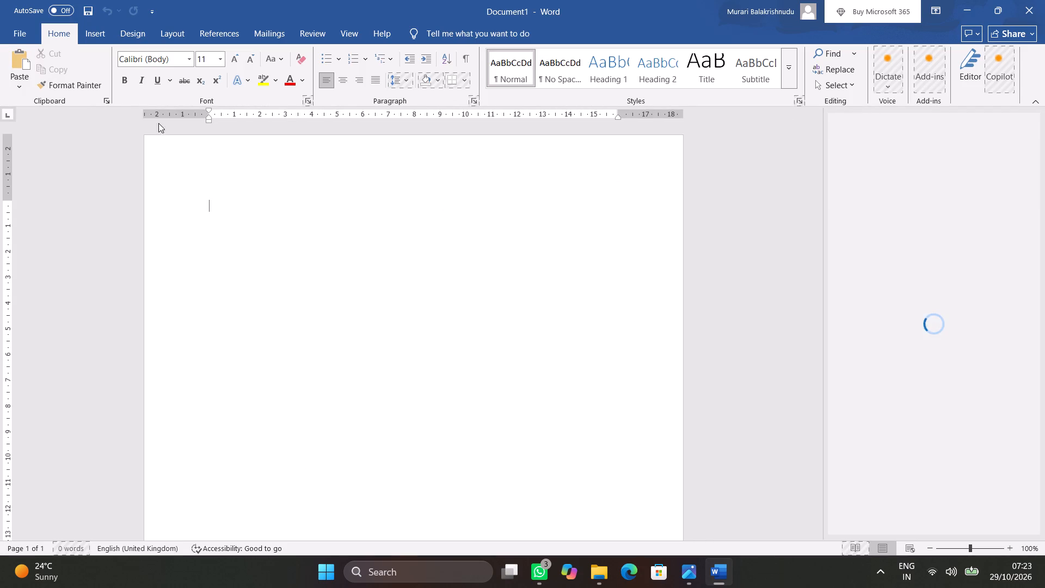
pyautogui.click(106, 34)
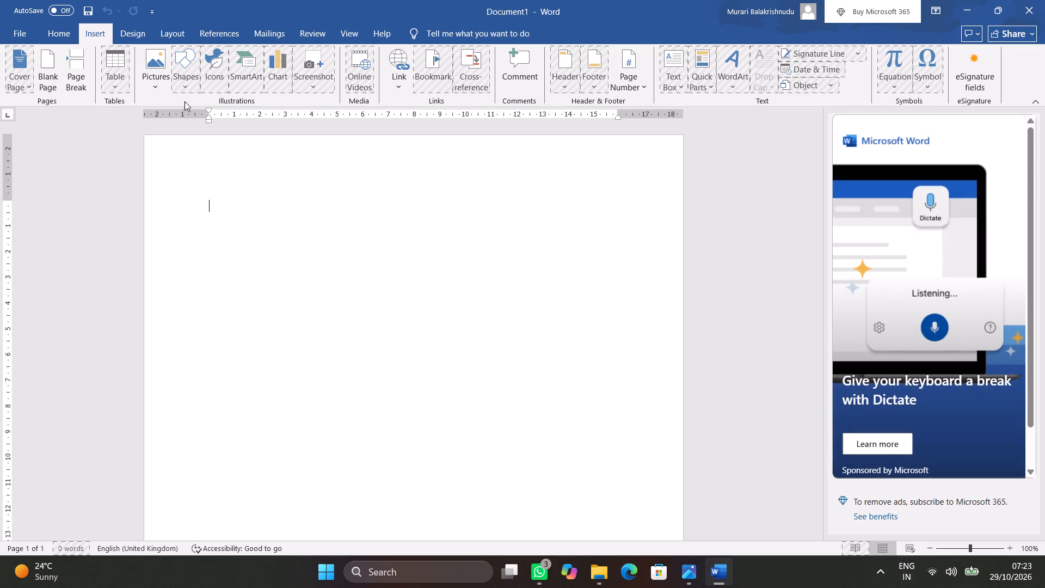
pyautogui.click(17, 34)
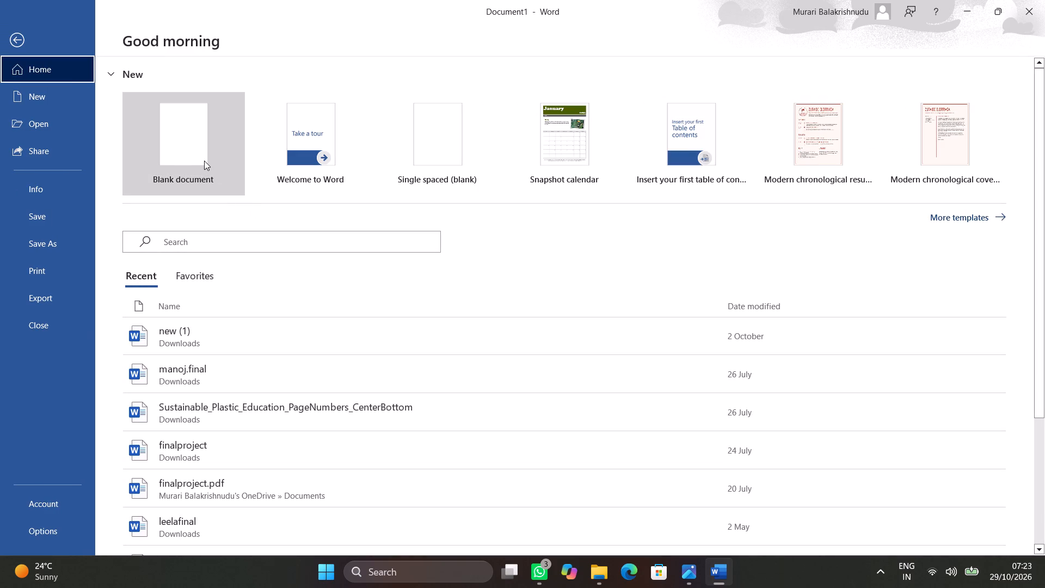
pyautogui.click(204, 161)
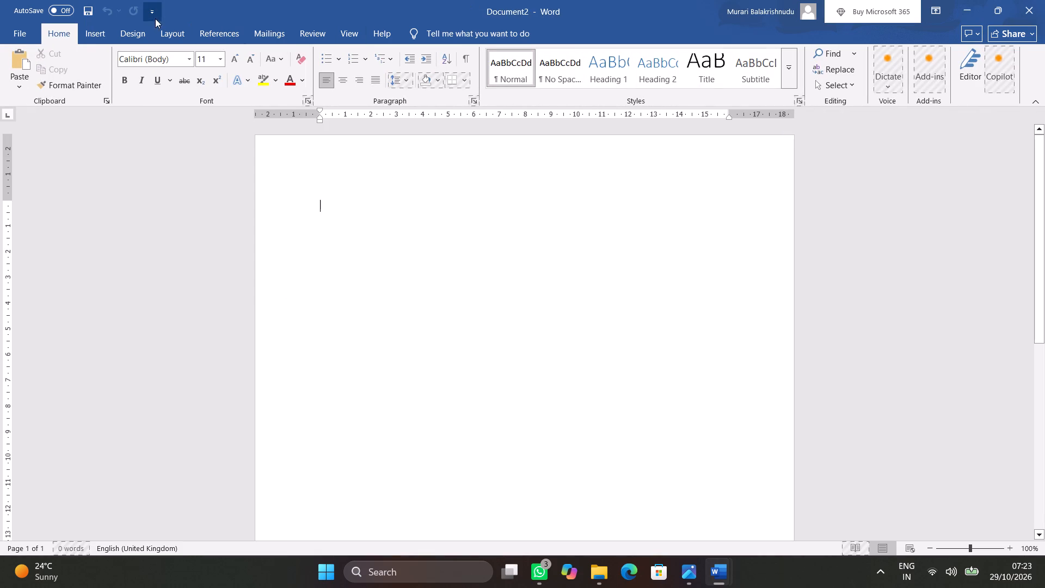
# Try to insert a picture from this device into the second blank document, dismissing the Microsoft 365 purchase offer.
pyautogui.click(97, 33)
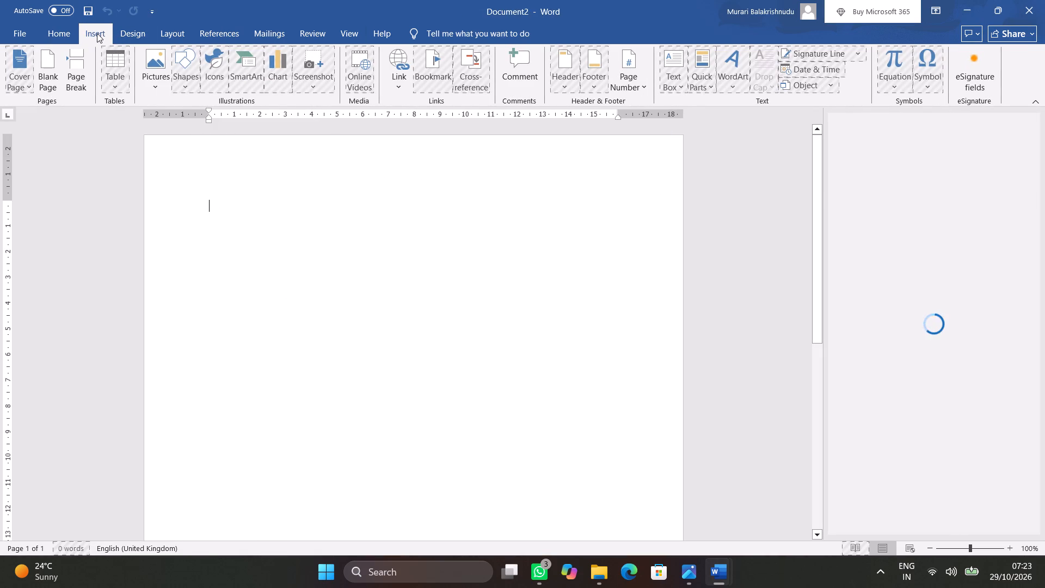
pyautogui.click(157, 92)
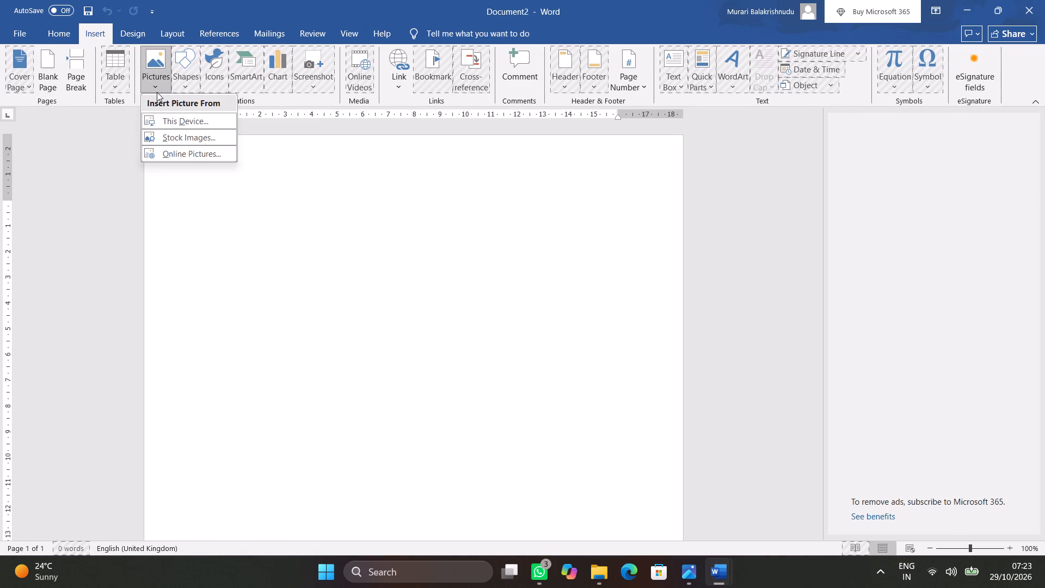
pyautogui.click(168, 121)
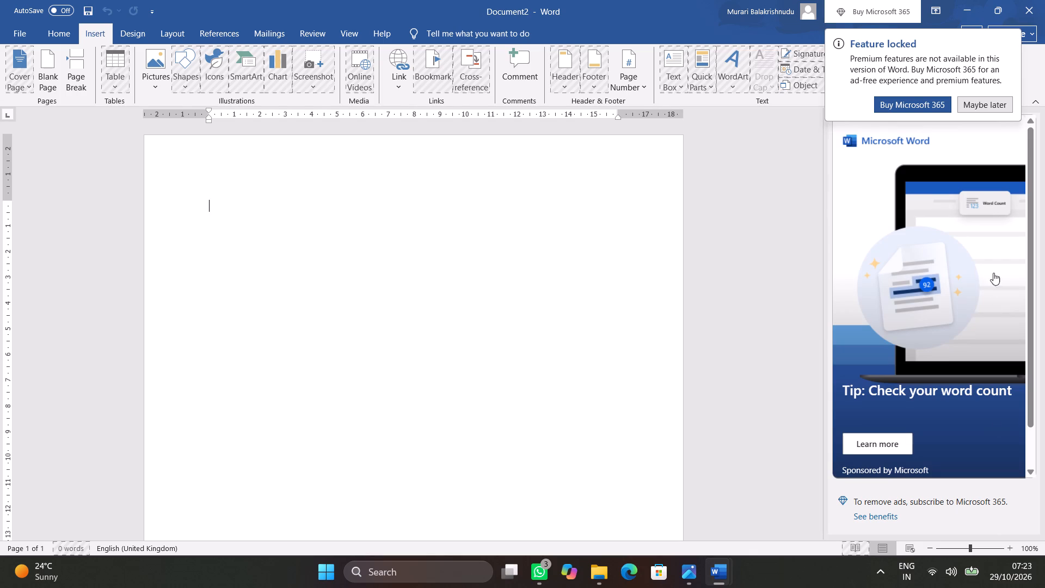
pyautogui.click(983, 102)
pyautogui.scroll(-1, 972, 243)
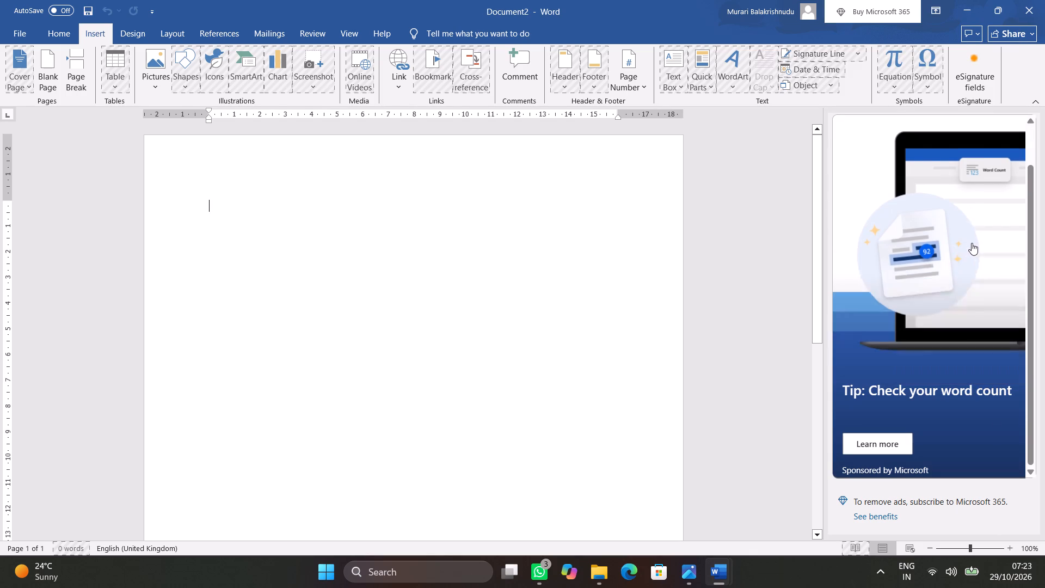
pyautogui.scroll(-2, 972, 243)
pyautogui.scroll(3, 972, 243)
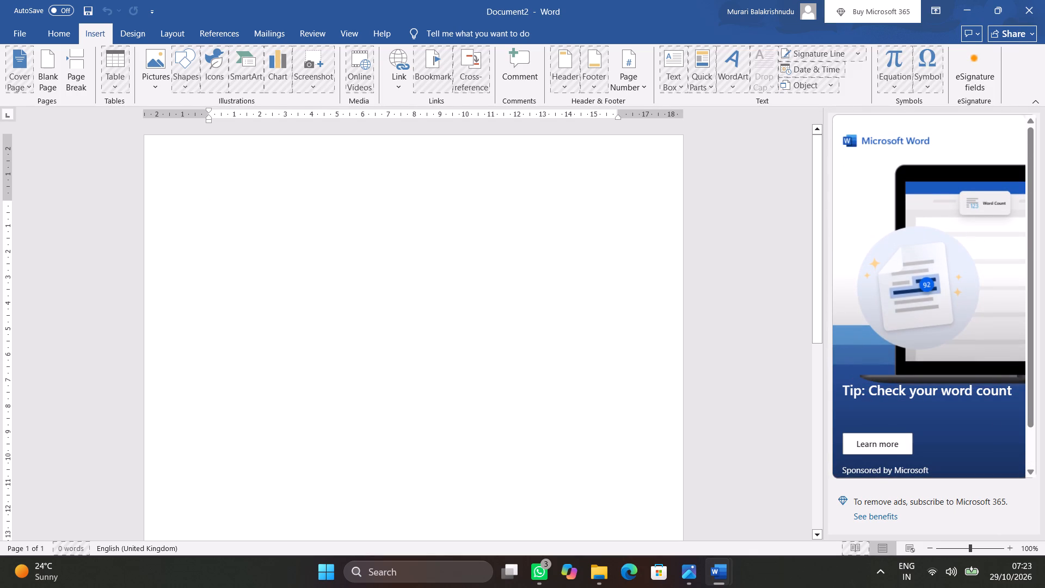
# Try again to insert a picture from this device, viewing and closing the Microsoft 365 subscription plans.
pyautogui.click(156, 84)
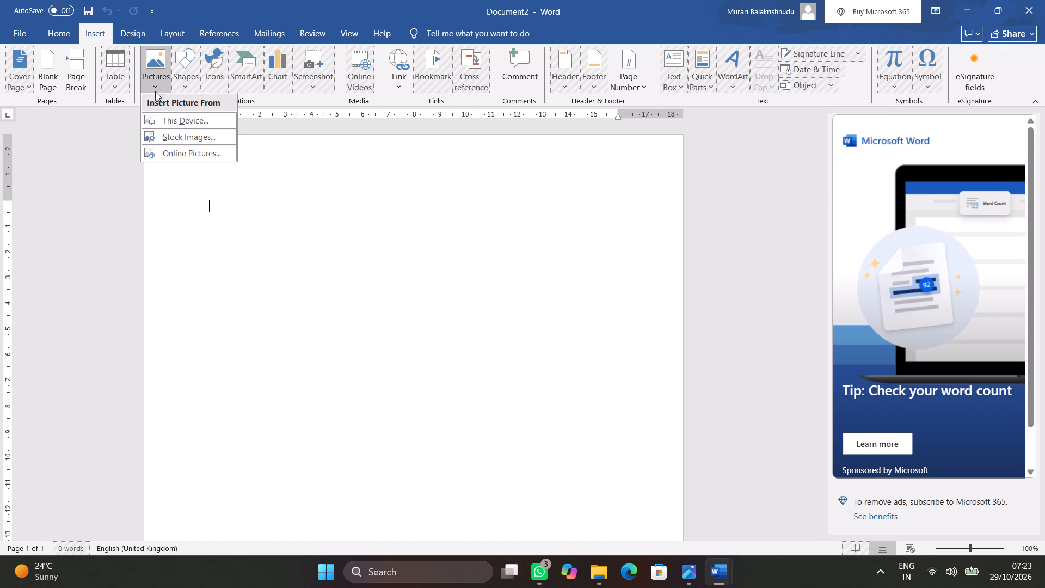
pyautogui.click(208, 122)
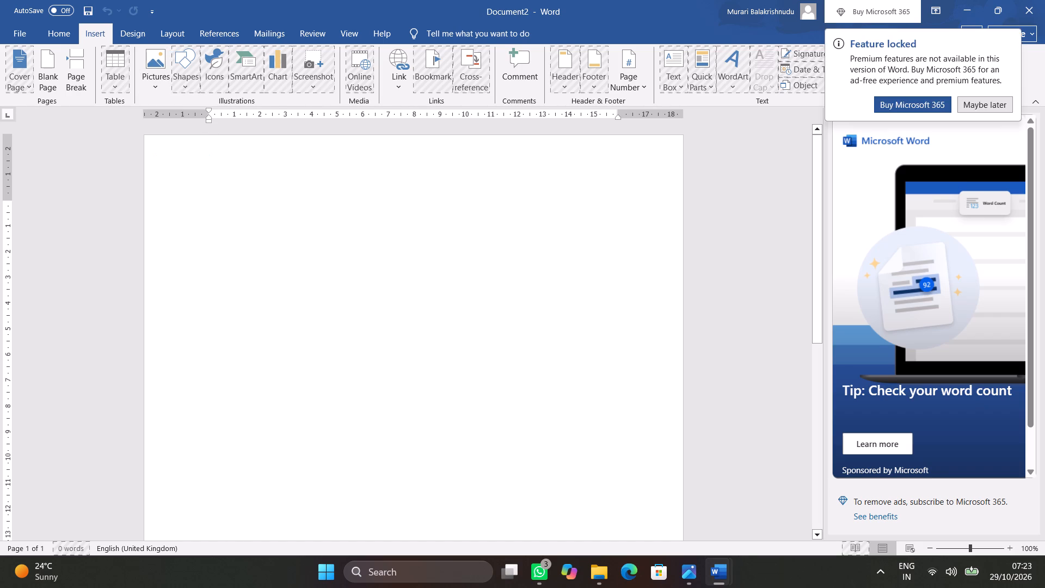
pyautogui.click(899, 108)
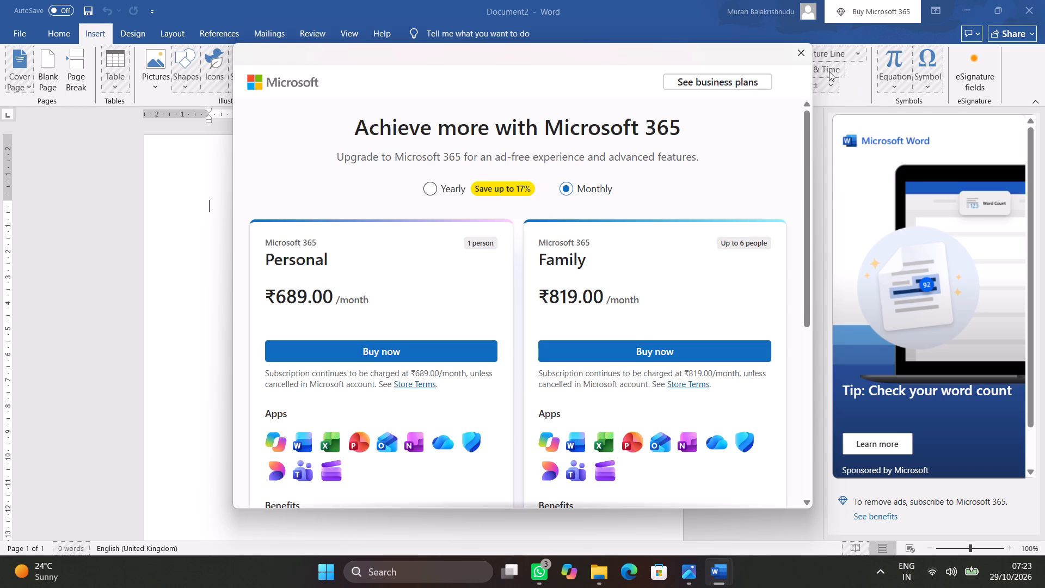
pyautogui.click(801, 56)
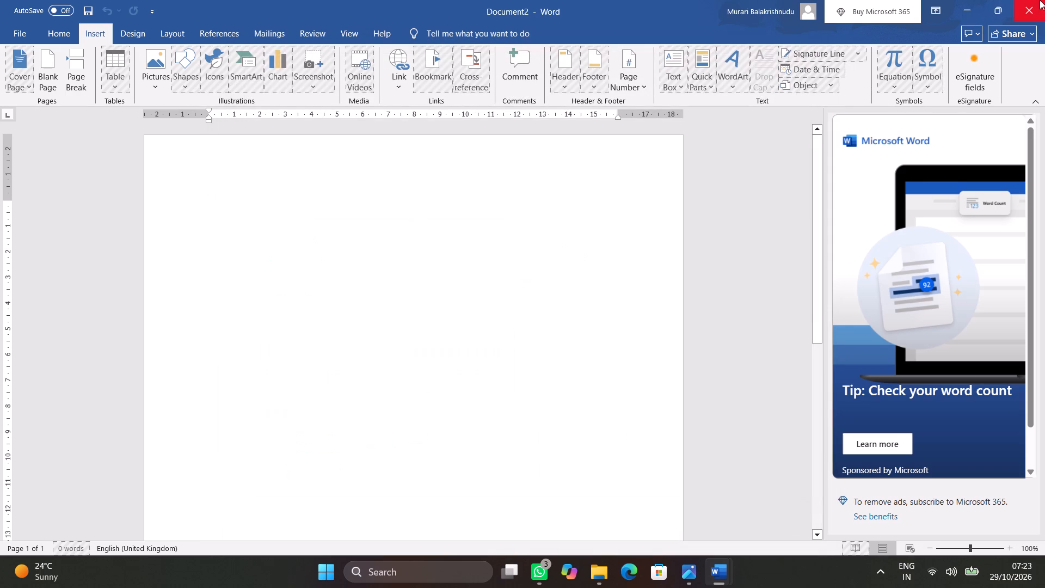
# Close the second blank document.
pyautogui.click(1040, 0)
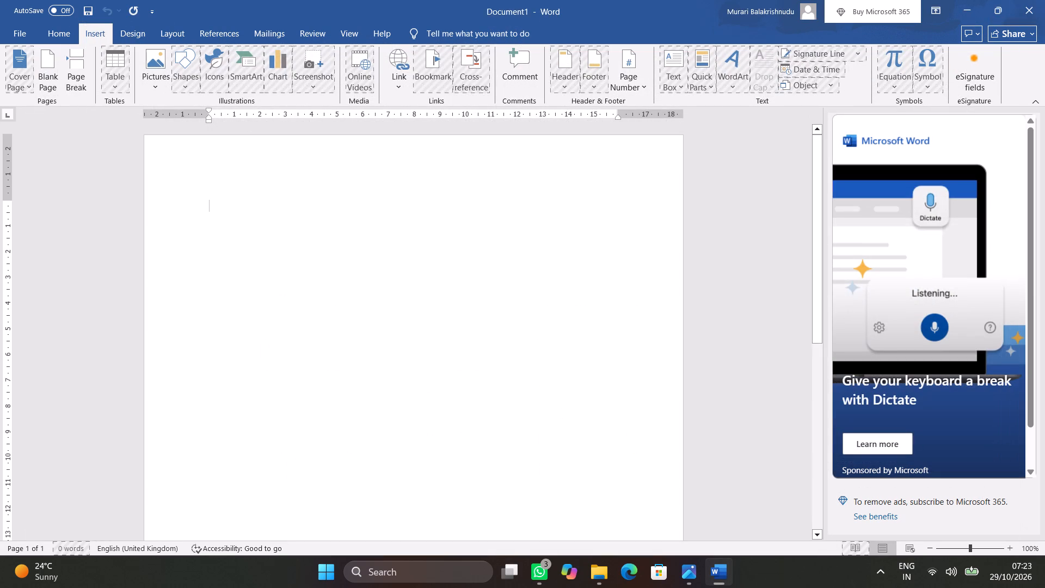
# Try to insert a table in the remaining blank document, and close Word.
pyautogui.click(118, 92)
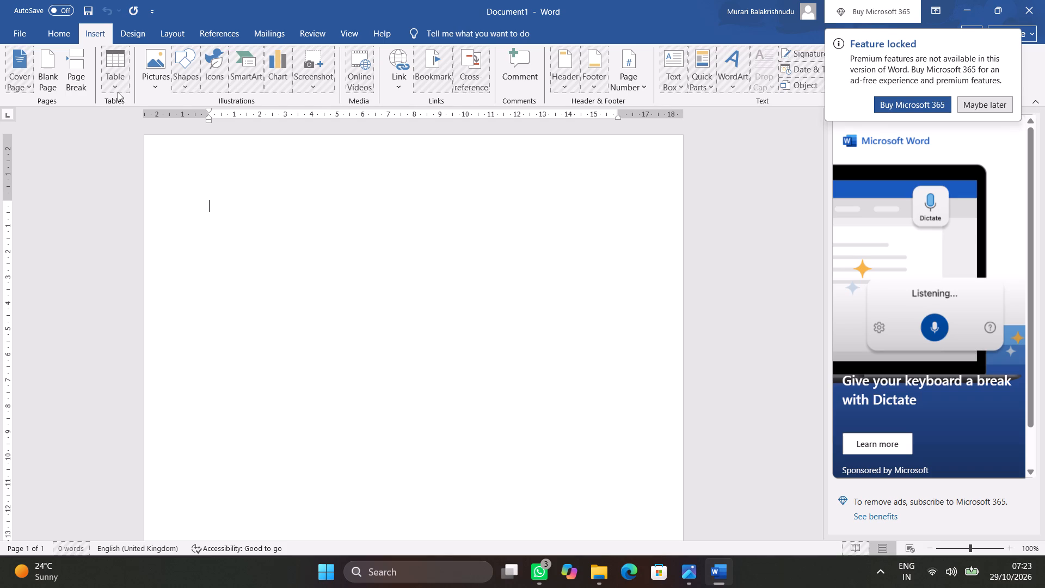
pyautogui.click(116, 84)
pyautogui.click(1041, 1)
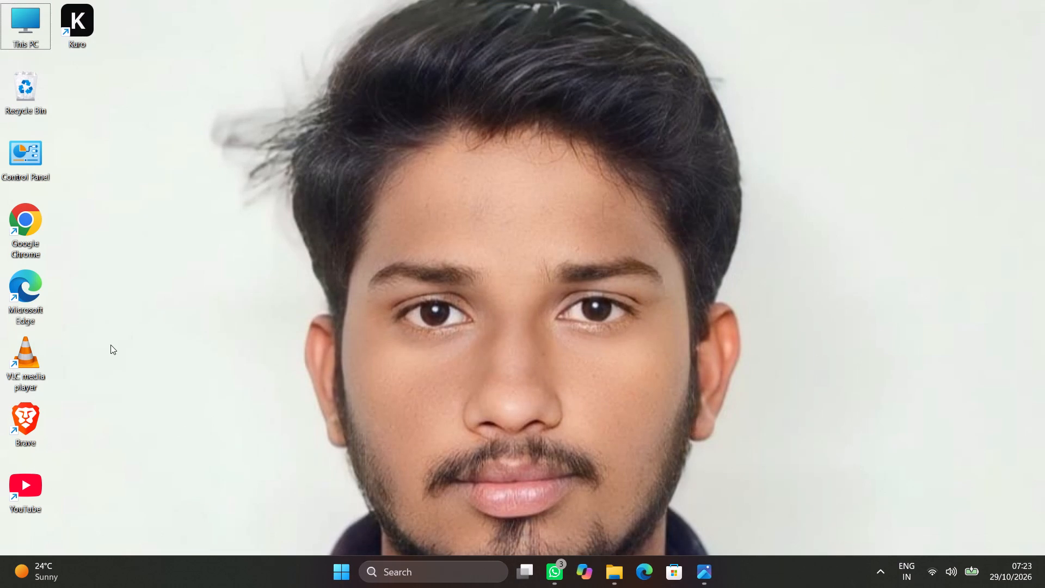
# Switch to Google Chrome from the desktop, browsing in Guest mode in a maximised window.
pyautogui.doubleClick(38, 228)
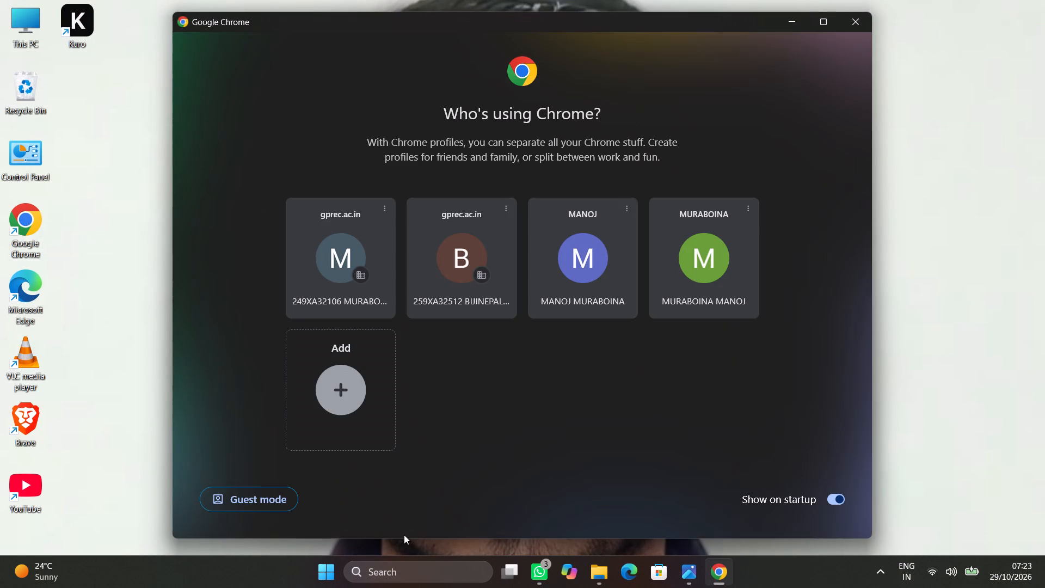
pyautogui.click(260, 503)
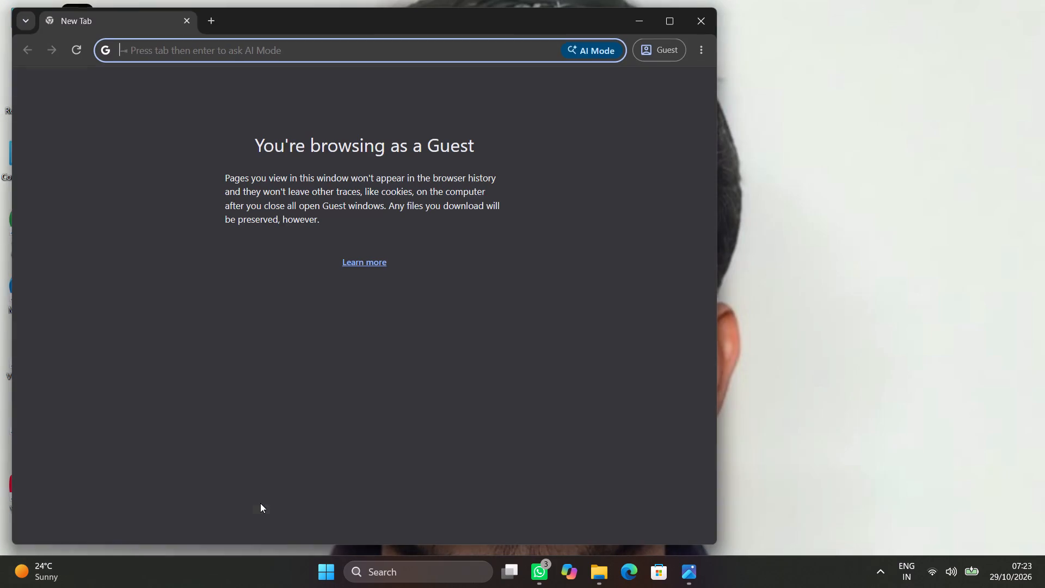
pyautogui.click(677, 25)
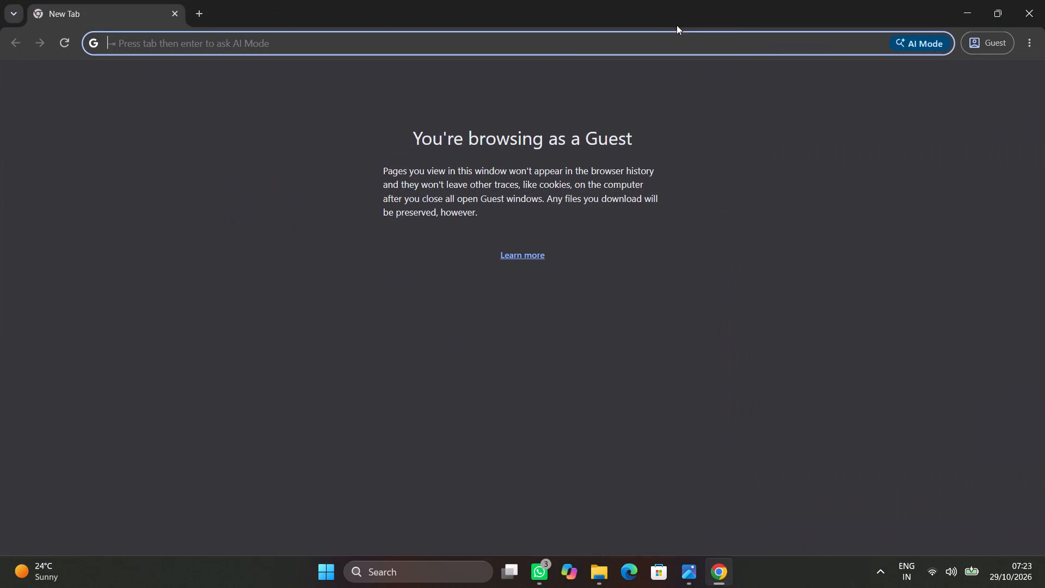
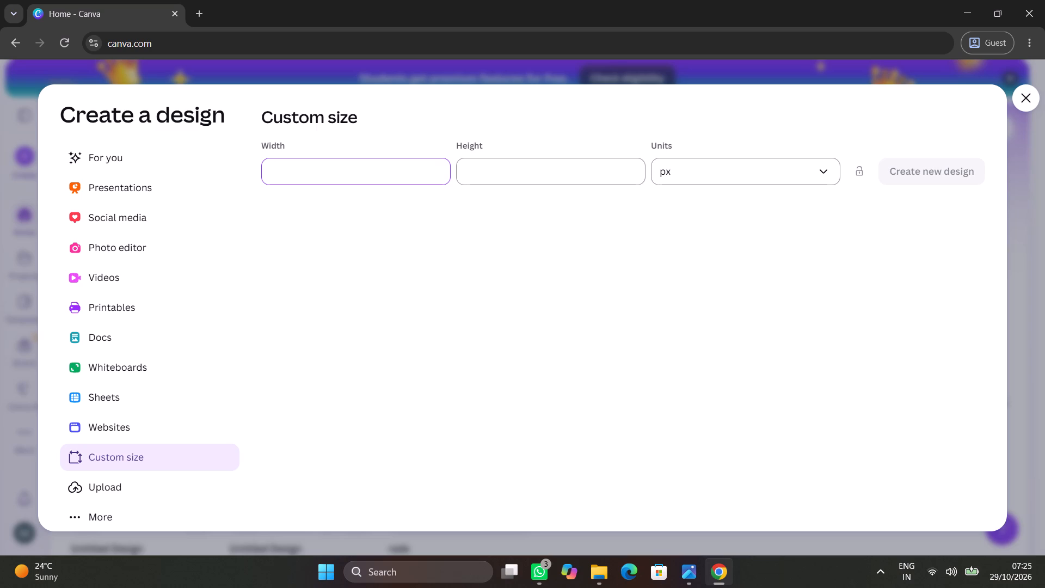
# Create a custom-size design 210 px wide and 297 px high.
pyautogui.write('210')
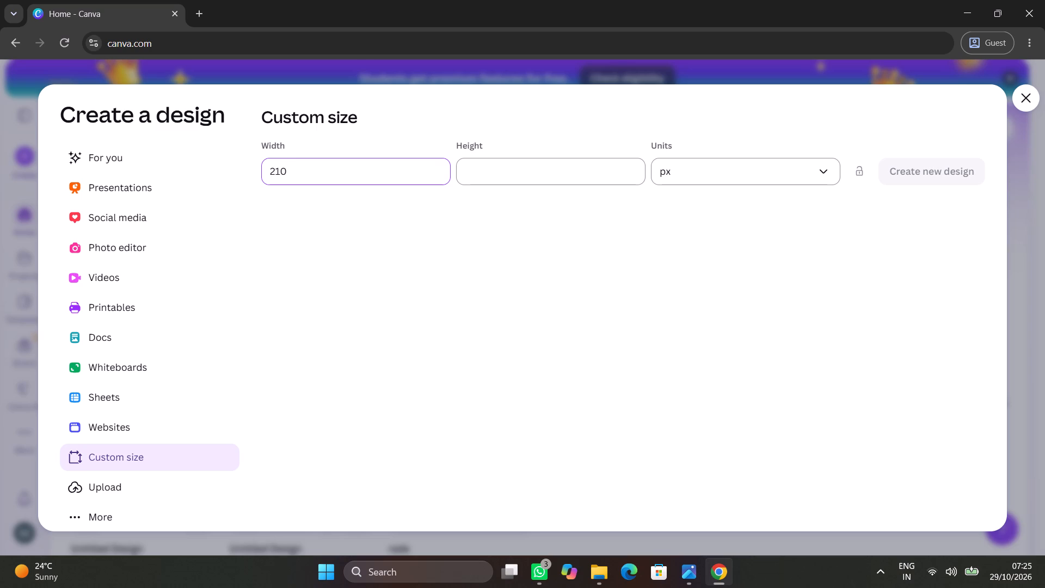
pyautogui.click(549, 181)
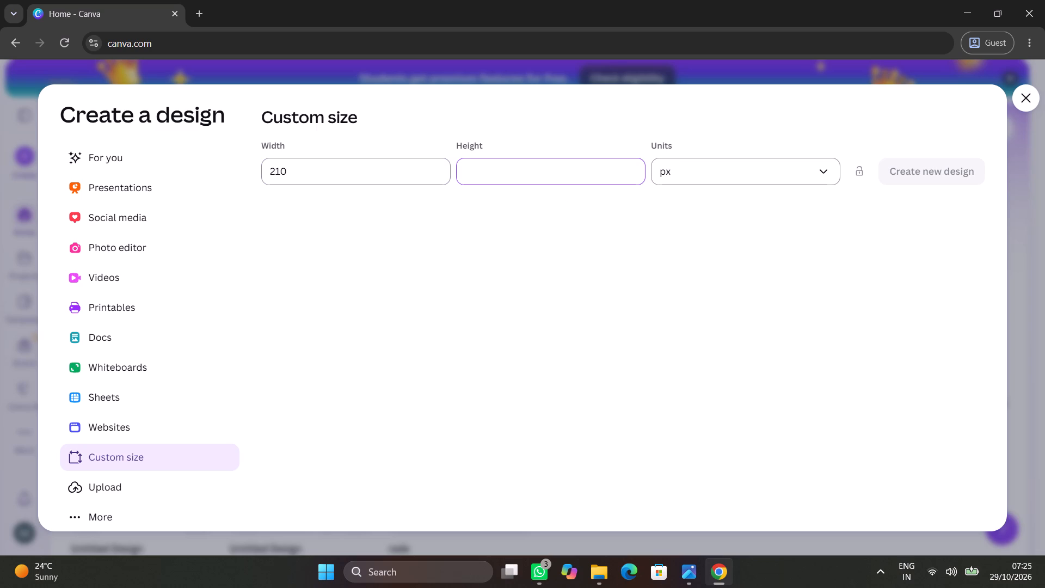
pyautogui.press('9')
pyautogui.press('BackSpace')
pyautogui.write('297')
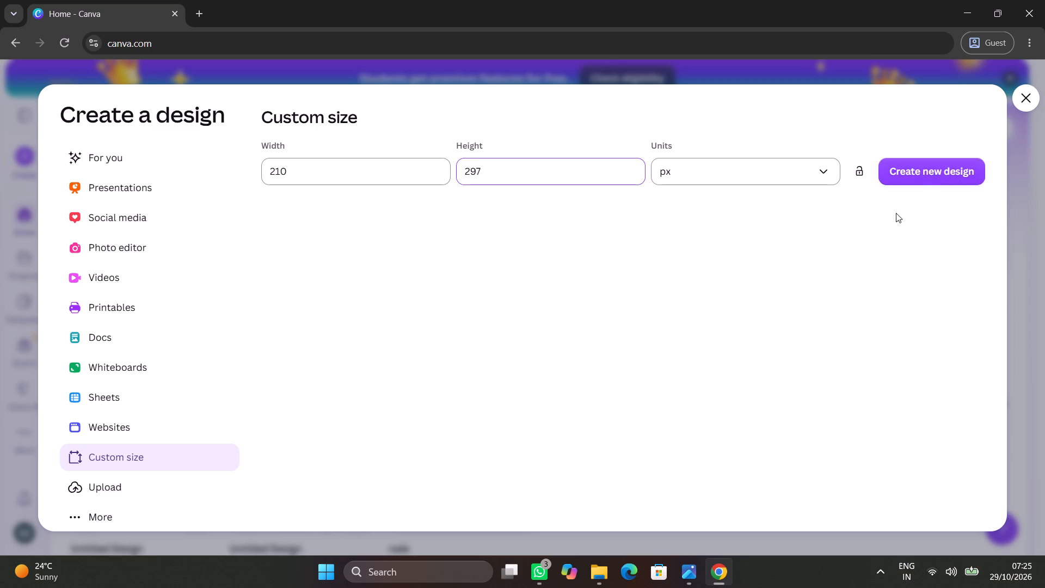
pyautogui.click(930, 173)
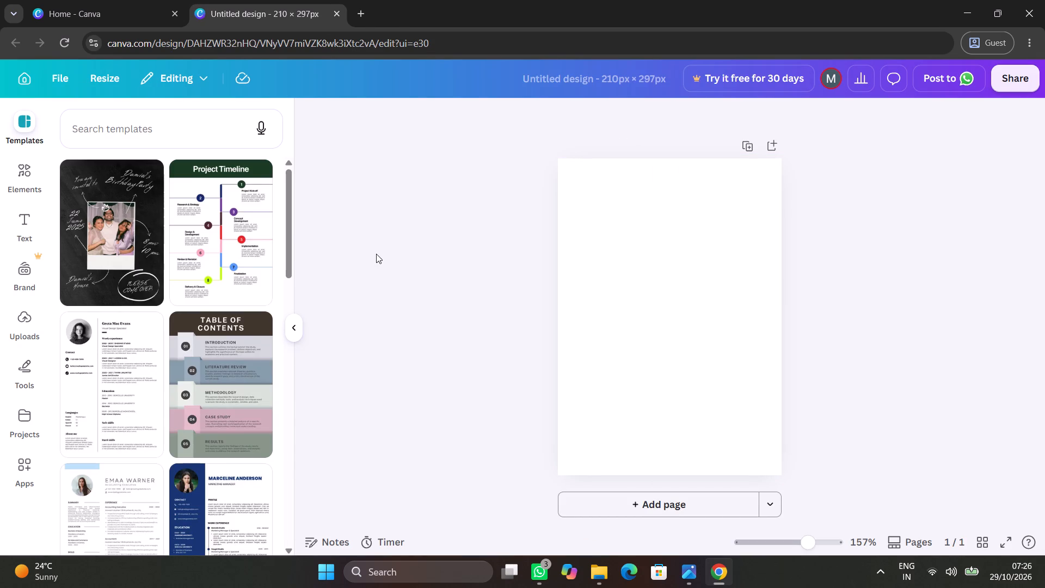
# Look through the previously uploaded images and folders in the new design.
pyautogui.click(24, 324)
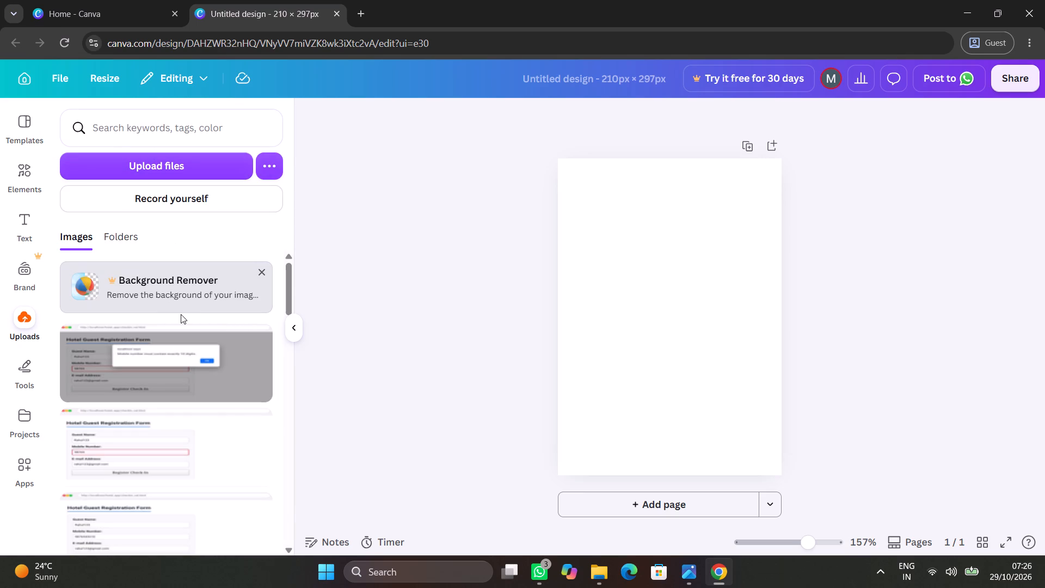
pyautogui.scroll(-4, 181, 314)
pyautogui.scroll(3, 181, 314)
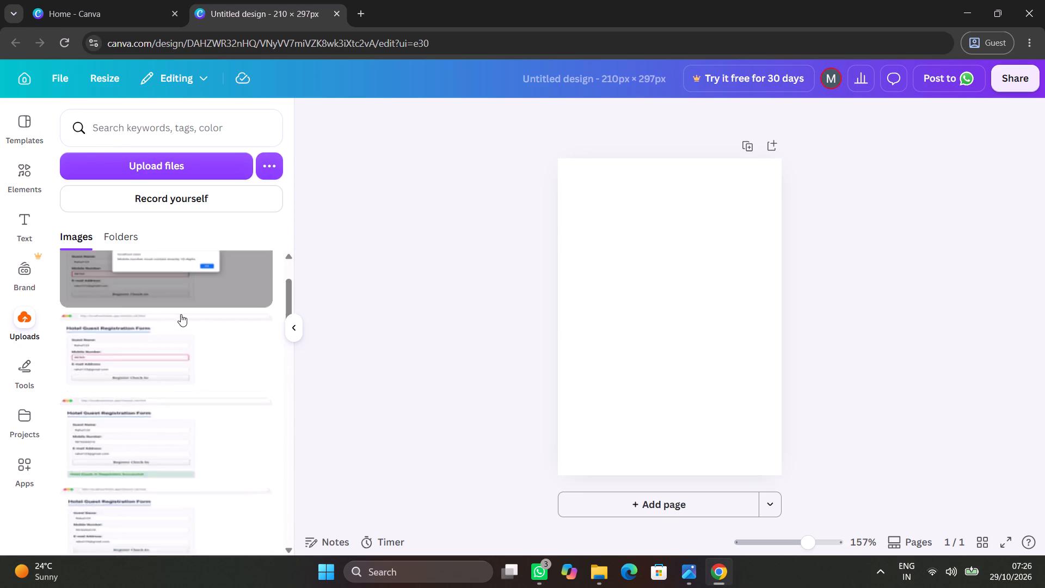
pyautogui.scroll(5, 181, 314)
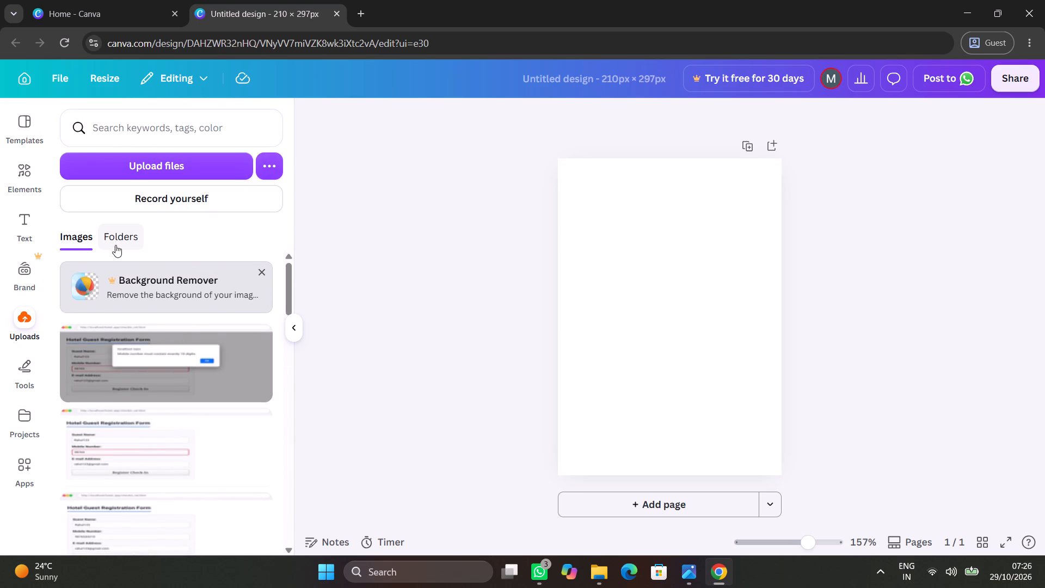
pyautogui.click(118, 247)
pyautogui.click(67, 237)
pyautogui.scroll(-12, 259, 369)
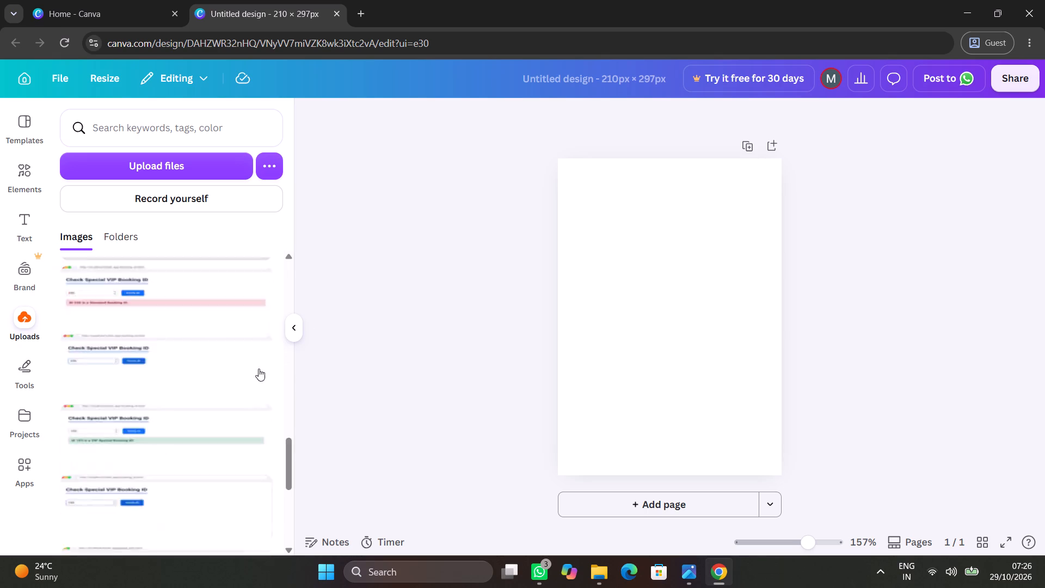
pyautogui.scroll(-2, 259, 369)
pyautogui.click(241, 193)
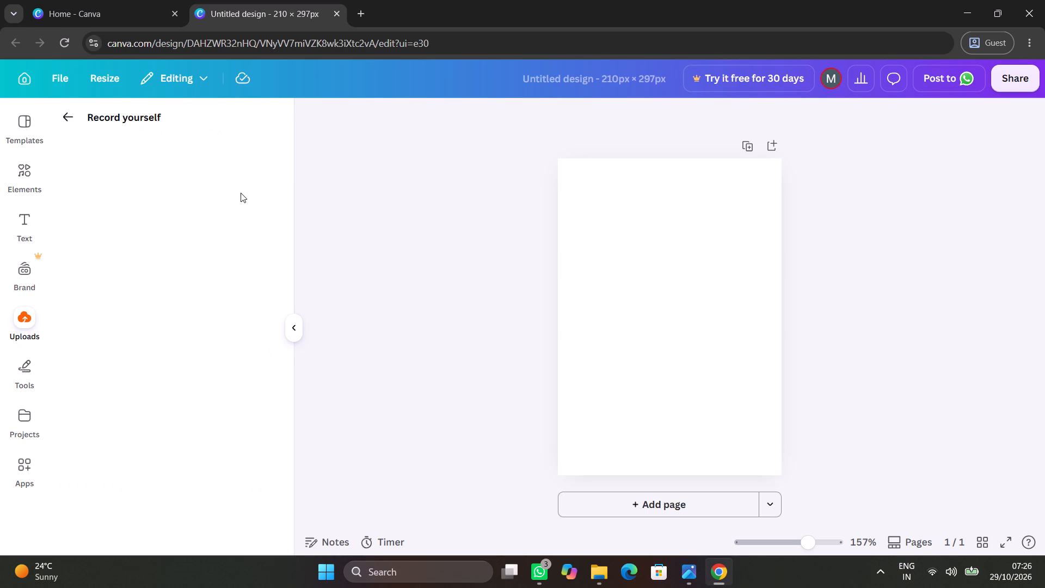
pyautogui.click(65, 111)
# Browse the additional upload options and the file import and export apps, and return to the uploaded images.
pyautogui.click(274, 167)
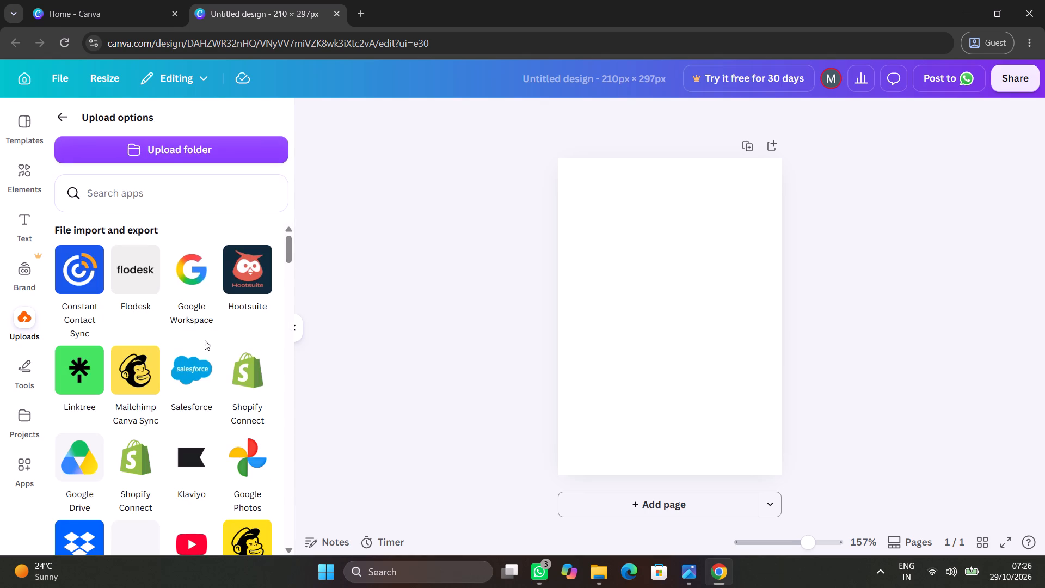
pyautogui.click(19, 334)
pyautogui.tripleClick(28, 327)
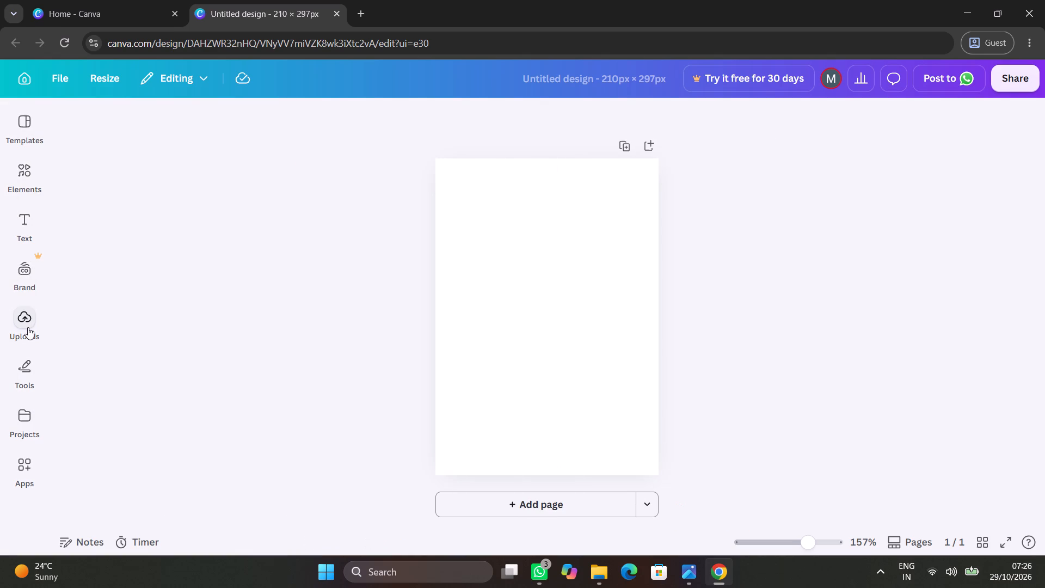
pyautogui.click(21, 310)
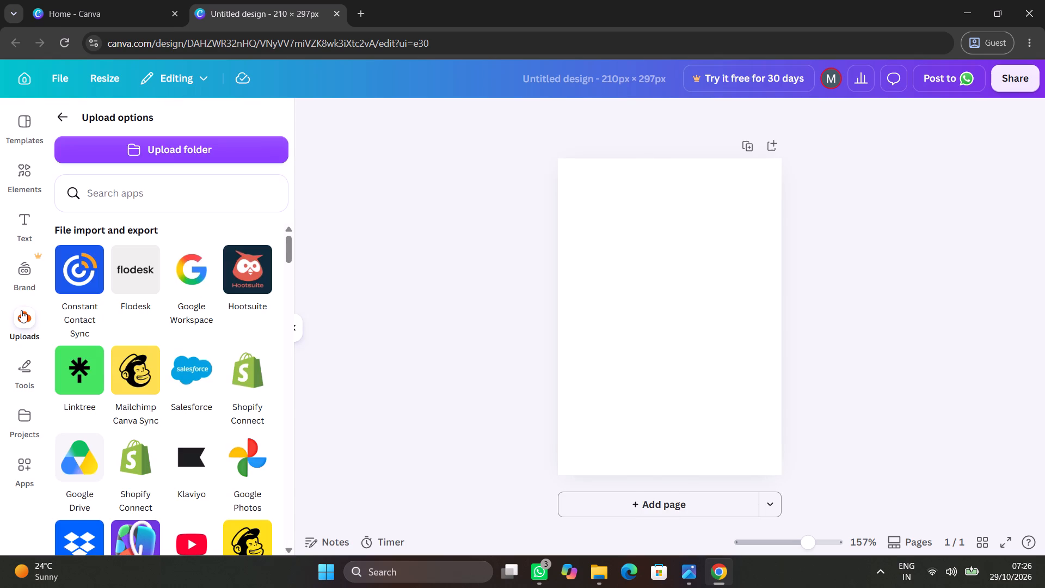
pyautogui.scroll(-1, 91, 304)
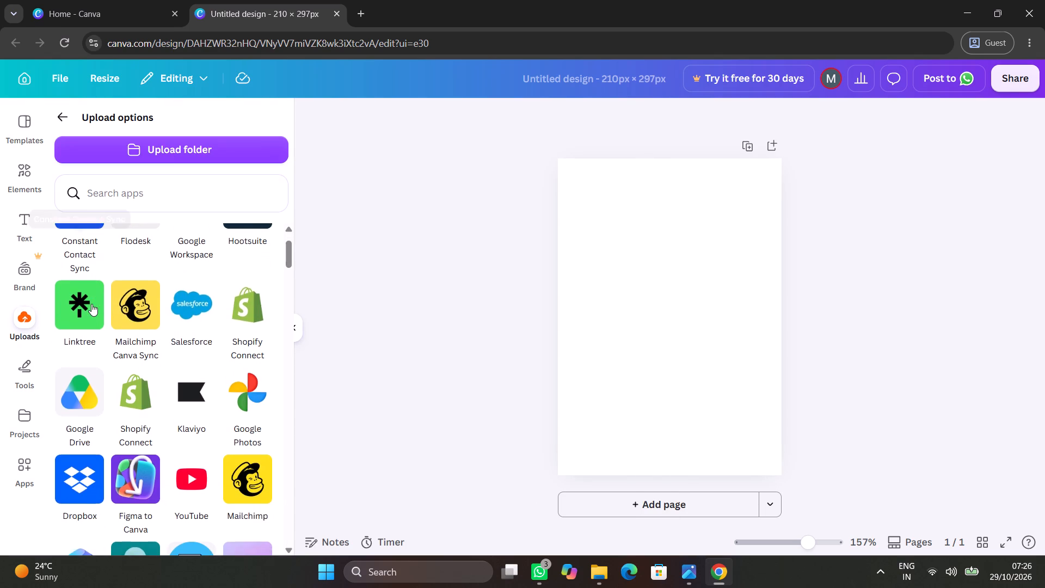
pyautogui.scroll(-5, 91, 304)
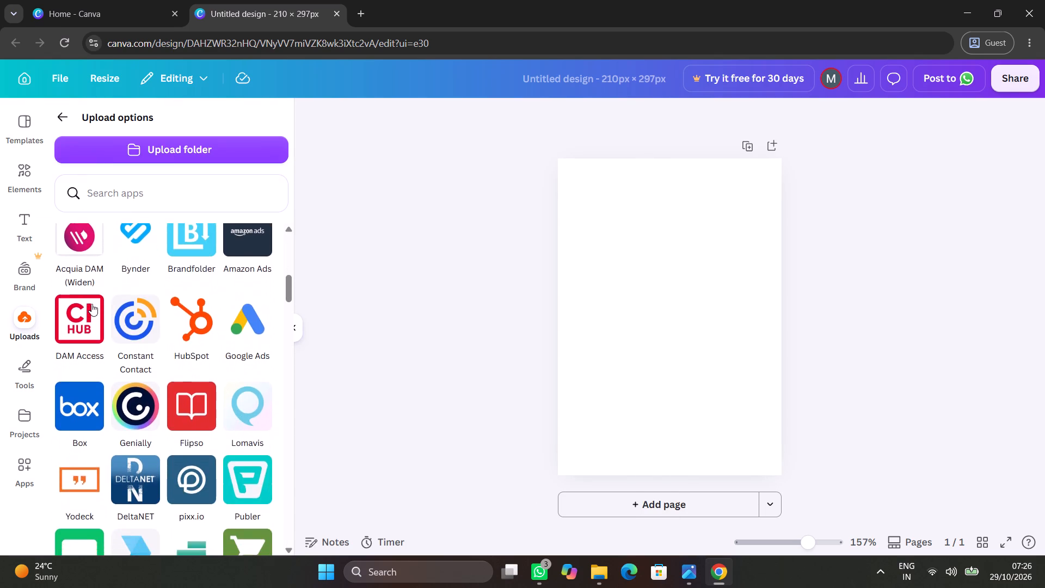
pyautogui.scroll(-4, 91, 304)
pyautogui.scroll(6, 91, 304)
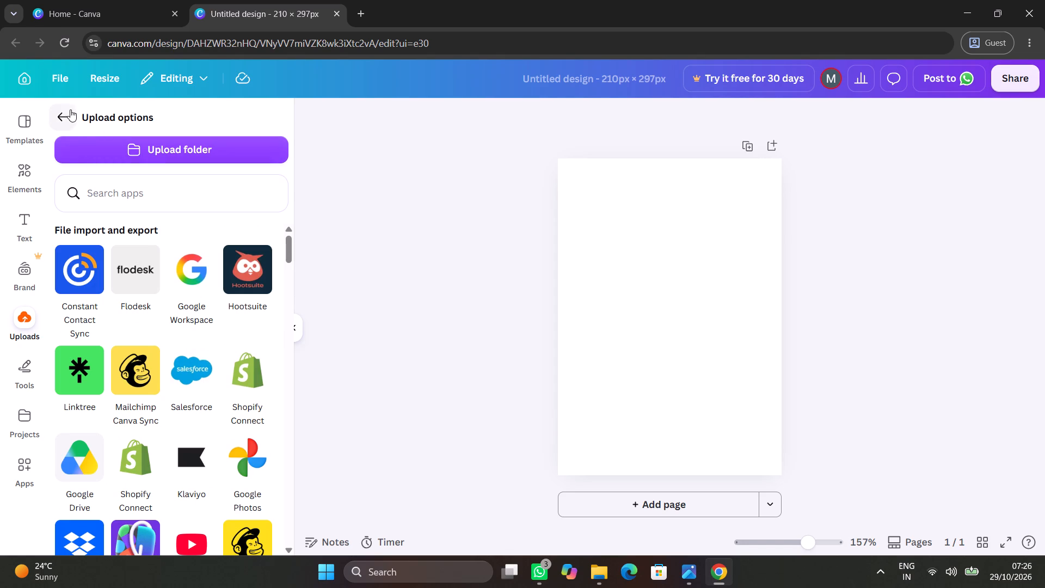
pyautogui.click(57, 115)
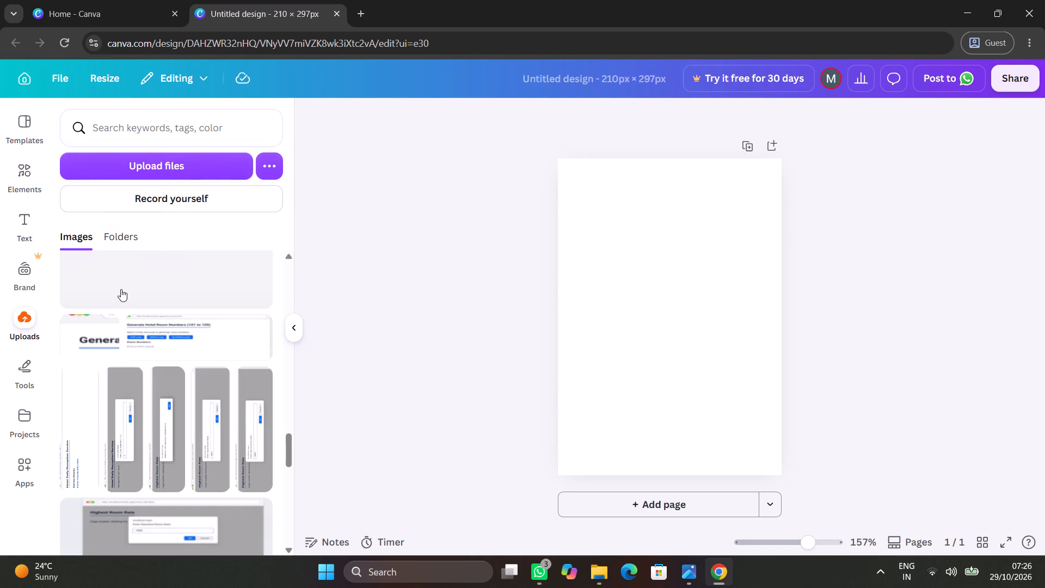
# Move the first uploaded screenshot, the Hotel Guest Registration Form with an alert box, to Trash.
pyautogui.scroll(-1, 121, 289)
pyautogui.scroll(8, 121, 289)
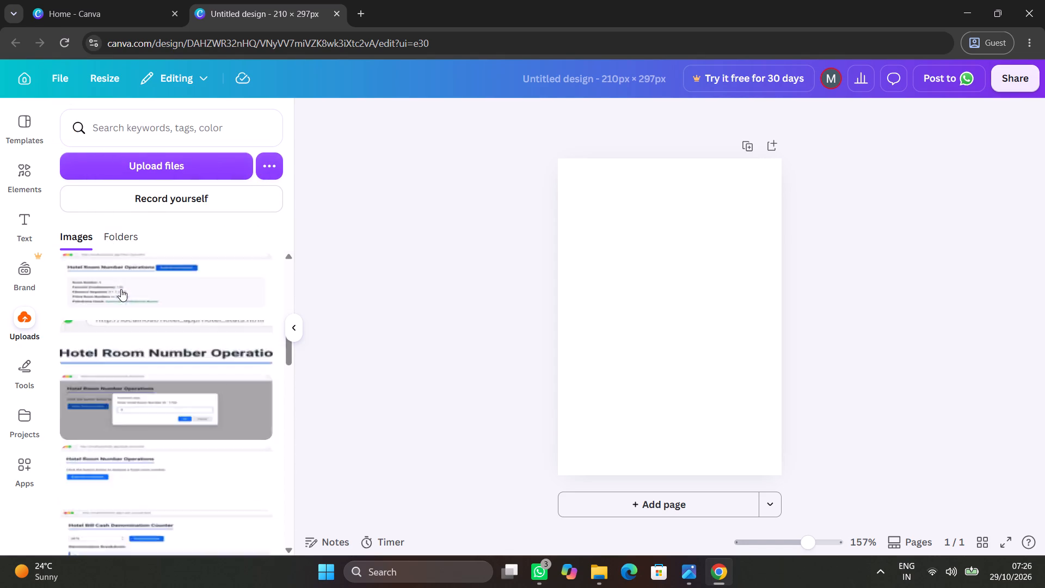
pyautogui.scroll(9, 121, 289)
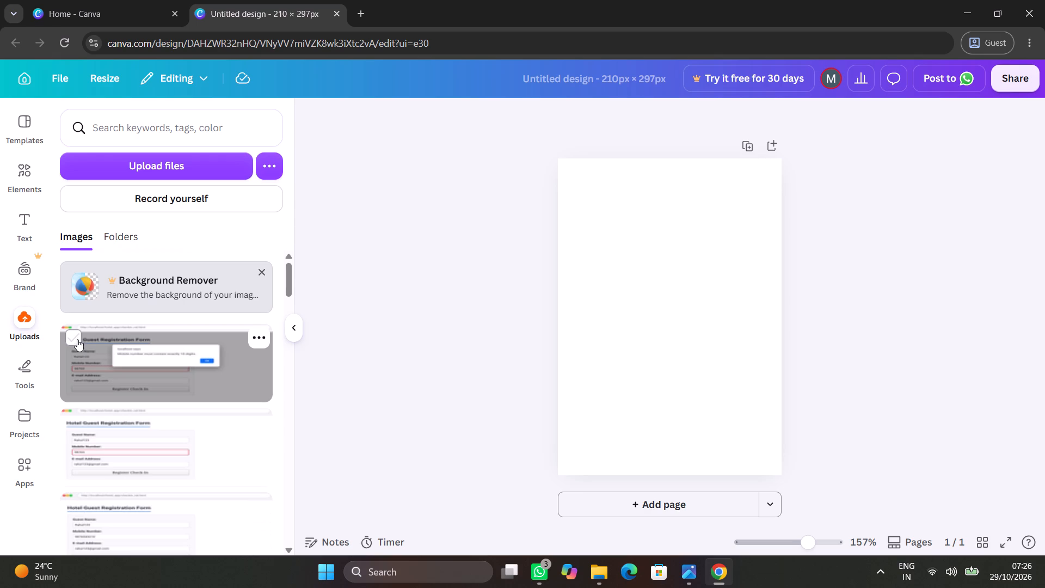
pyautogui.click(263, 335)
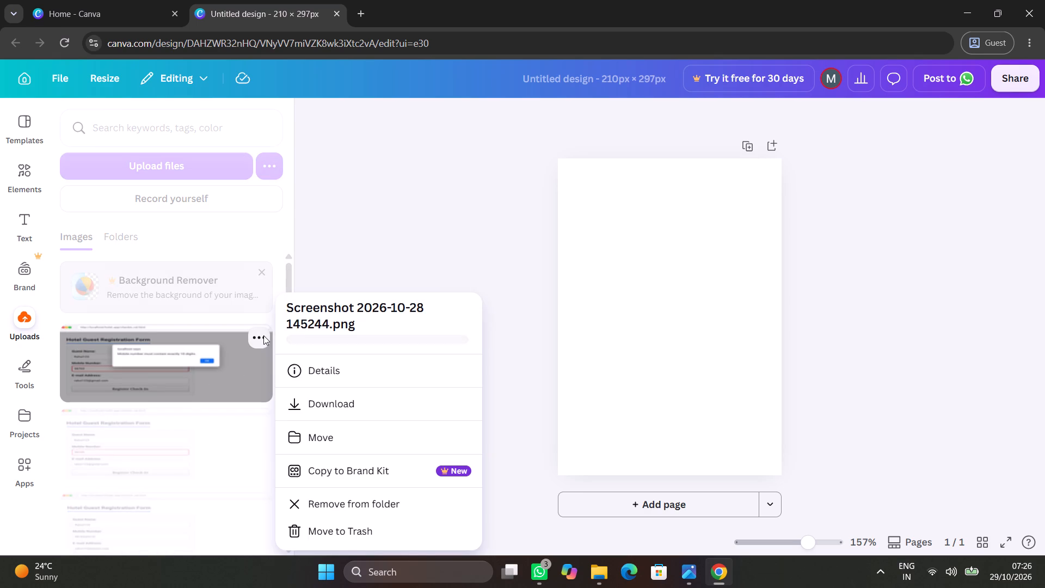
pyautogui.scroll(-1, 347, 411)
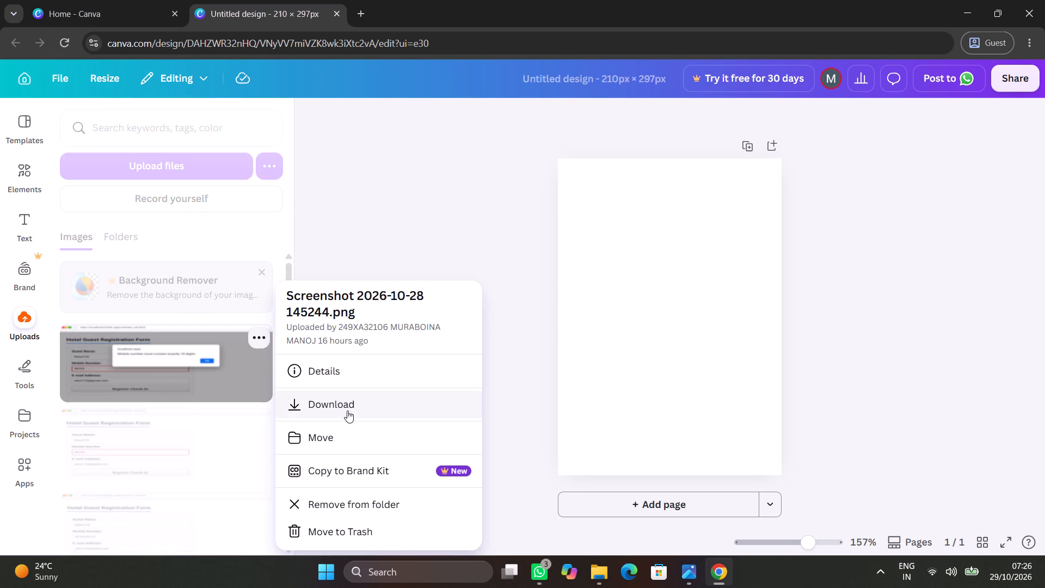
pyautogui.click(330, 532)
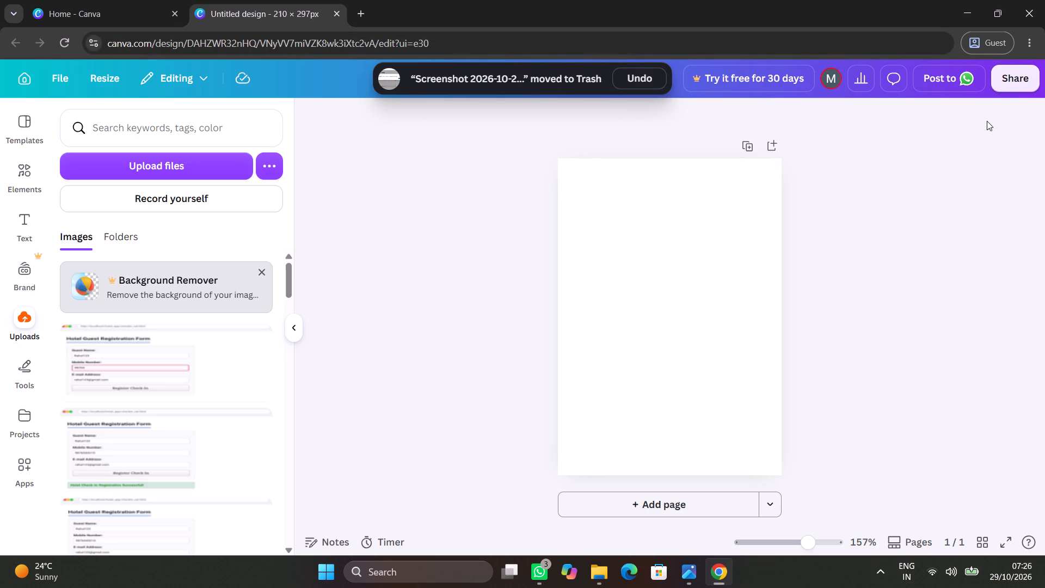
# Check the account details of the design's owner.
pyautogui.click(827, 76)
pyautogui.click(827, 124)
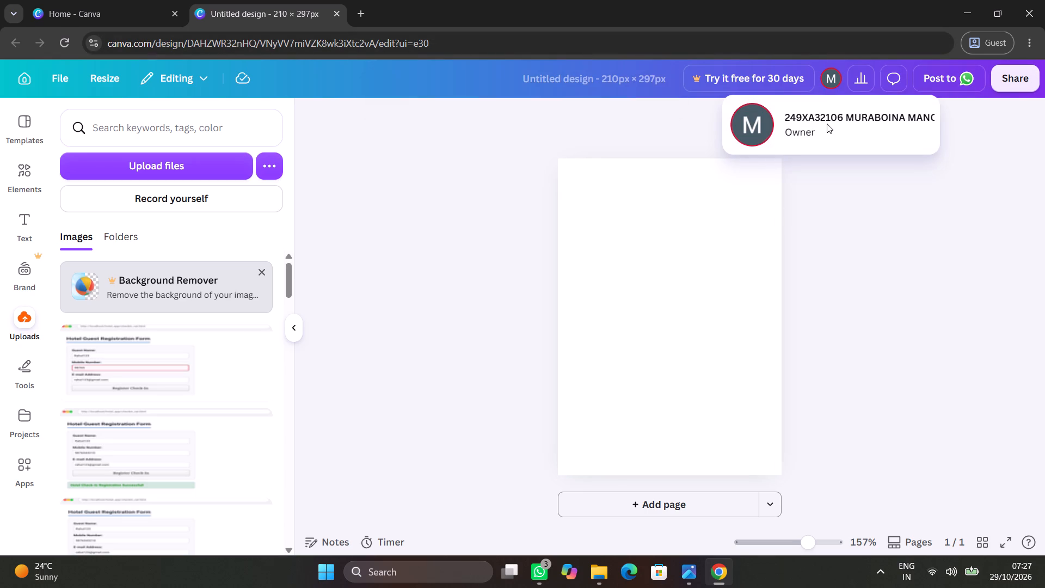
pyautogui.click(819, 115)
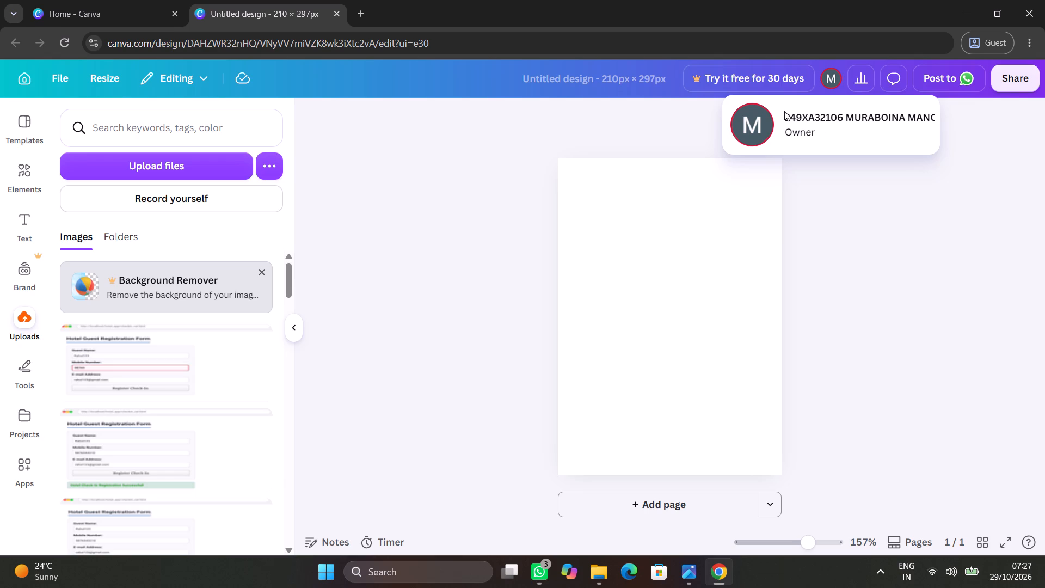
pyautogui.click(786, 108)
# Return to the Canva home page by way of the Google results and create a new blank Doc.
pyautogui.click(110, 0)
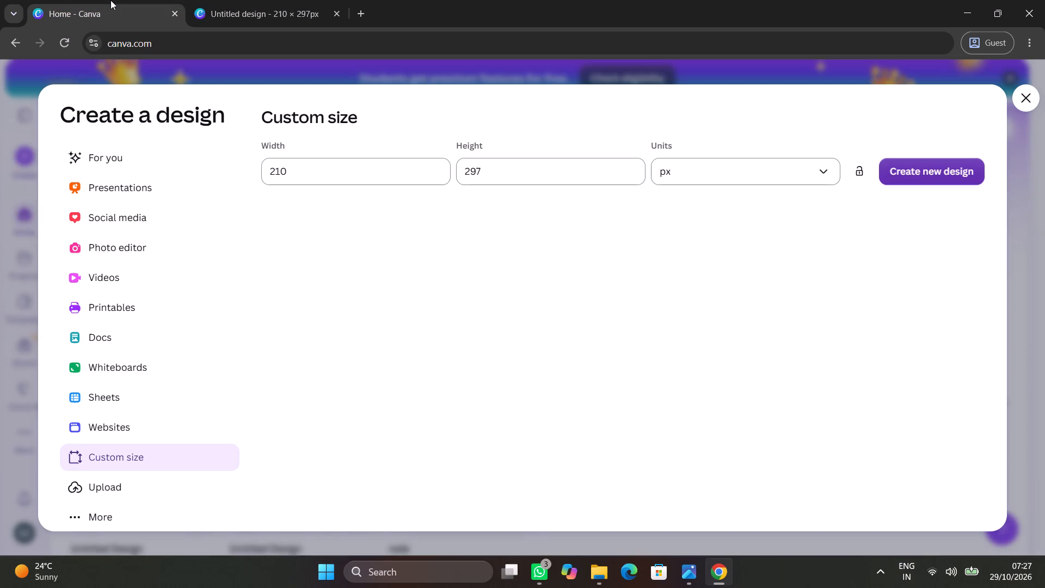
pyautogui.click(112, 13)
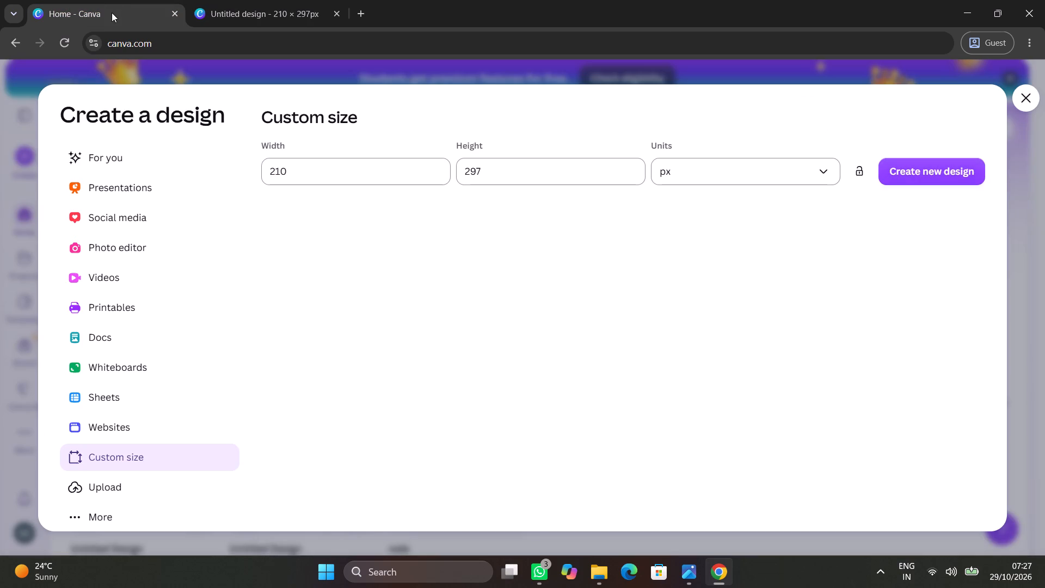
pyautogui.click(13, 45)
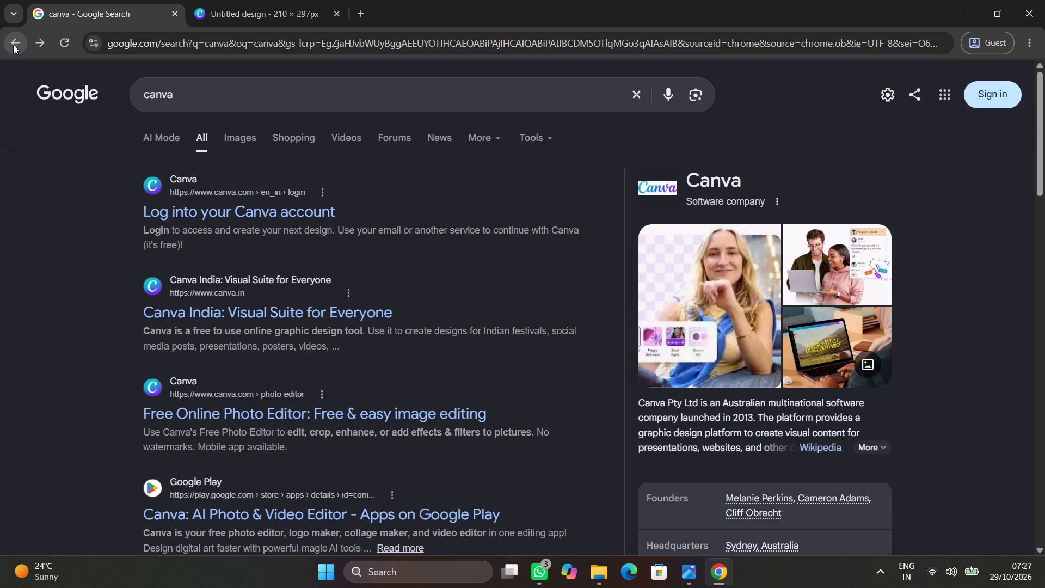
pyautogui.click(246, 232)
pyautogui.click(269, 206)
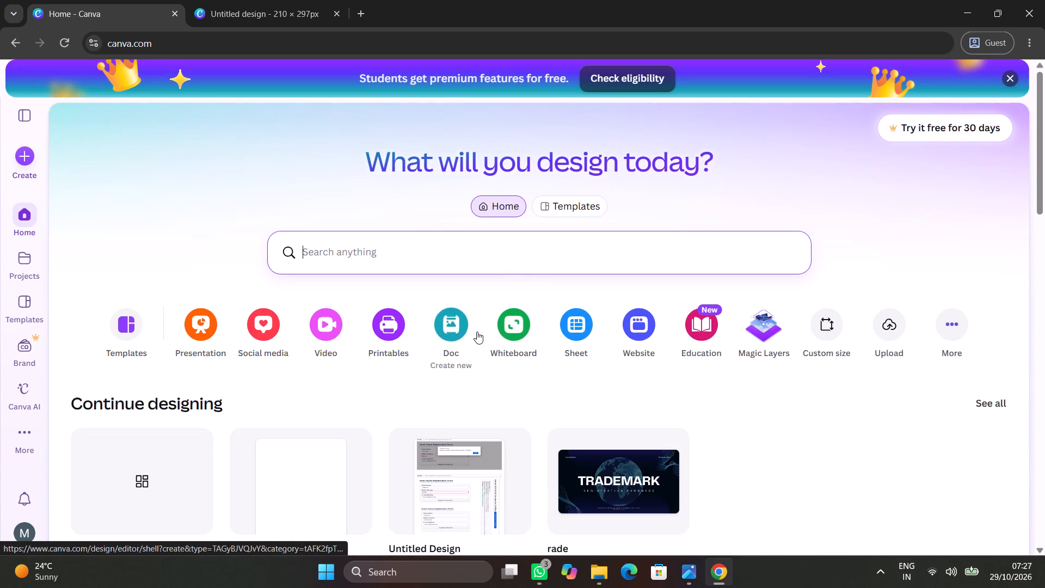
pyautogui.click(447, 335)
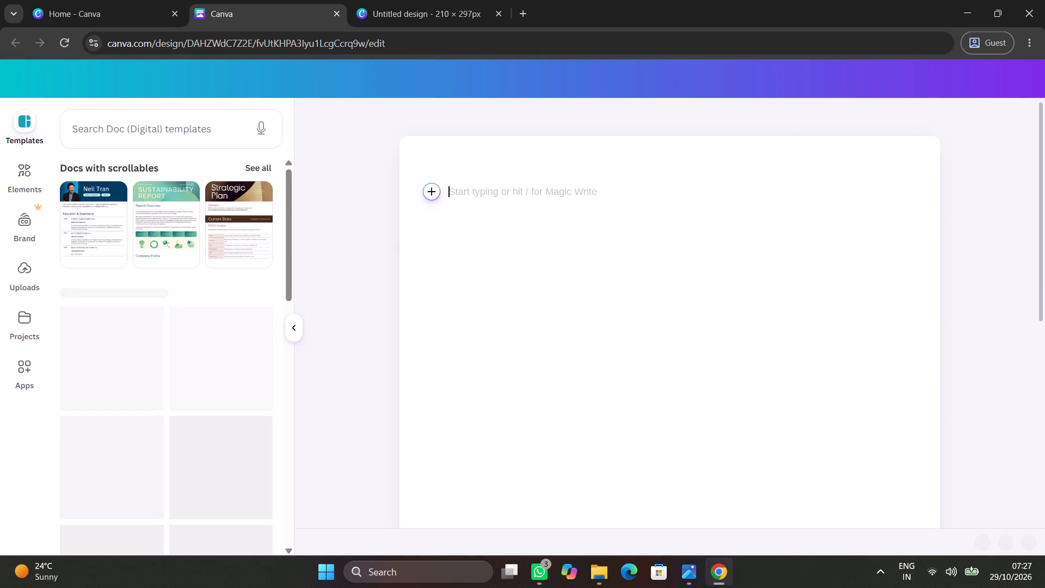
pyautogui.click(28, 268)
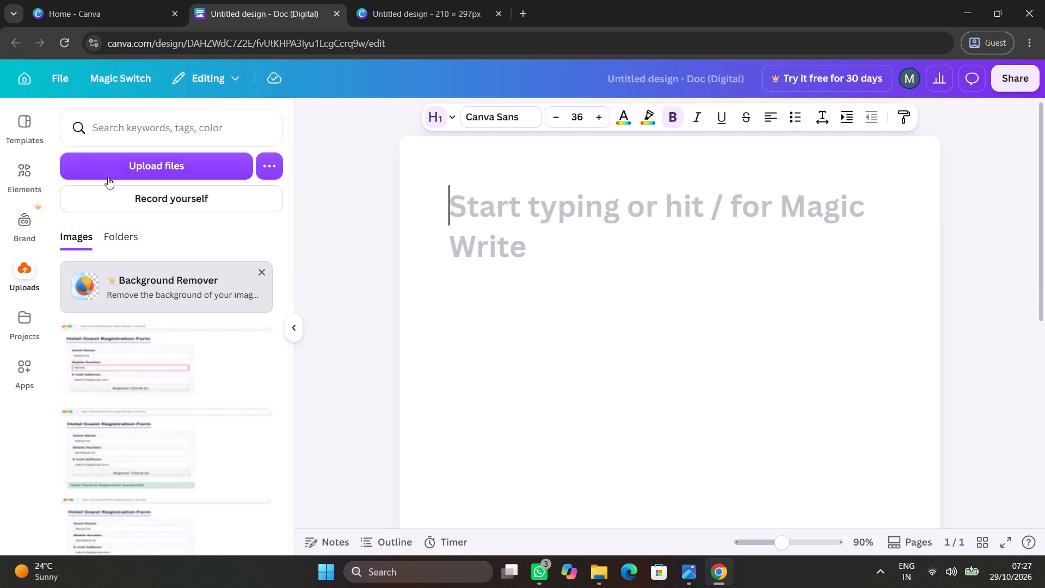
pyautogui.click(167, 170)
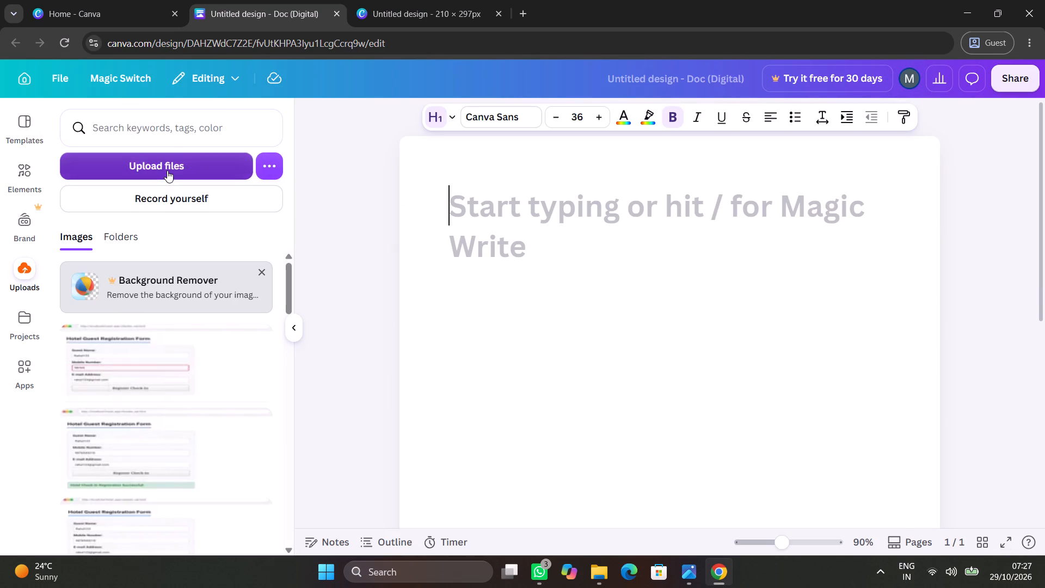
pyautogui.scroll(-2, 210, 206)
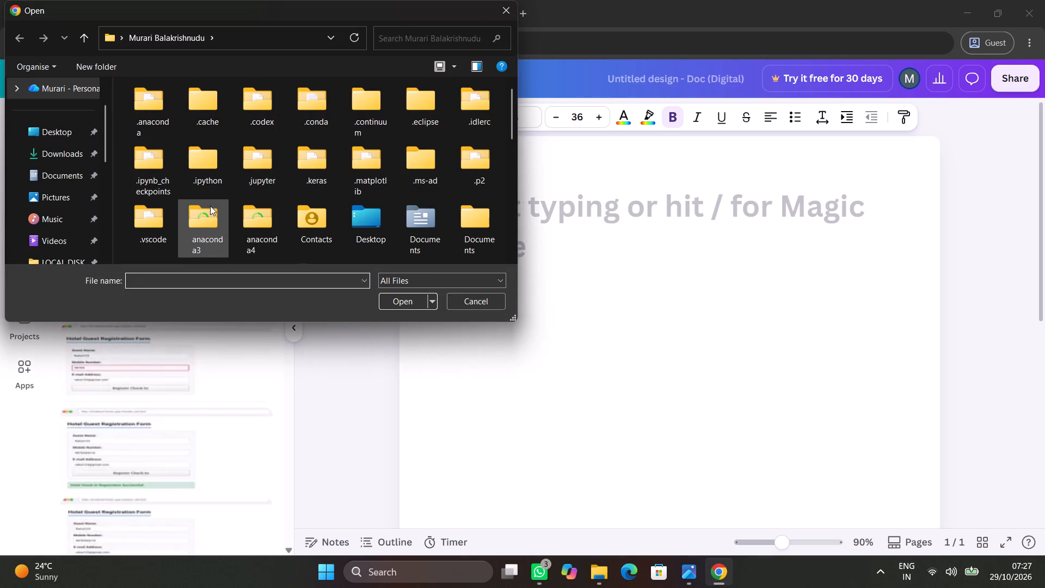
pyautogui.scroll(-8, 210, 206)
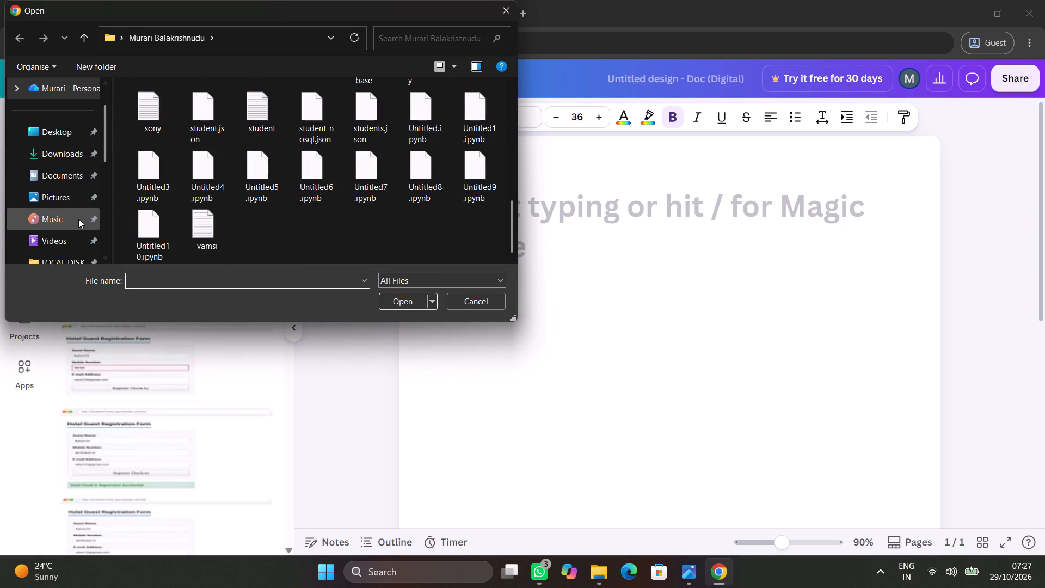
pyautogui.click(79, 160)
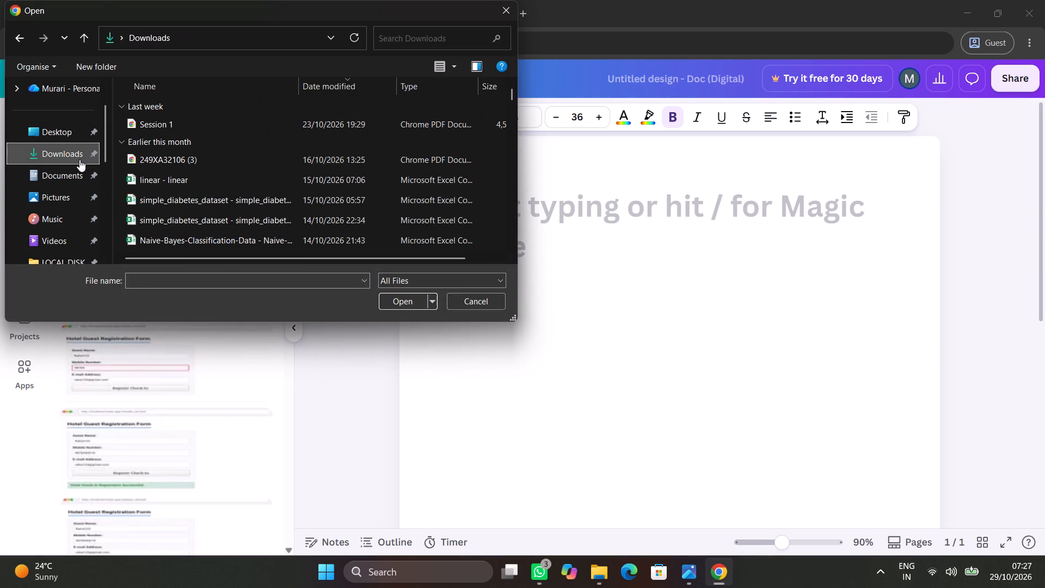
pyautogui.click(72, 202)
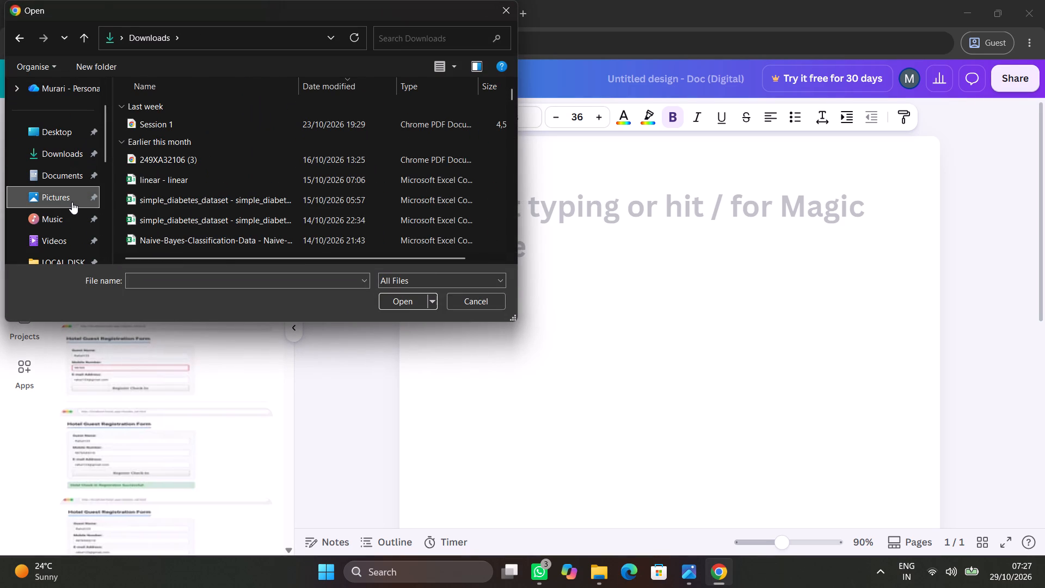
pyautogui.scroll(-1, 392, 138)
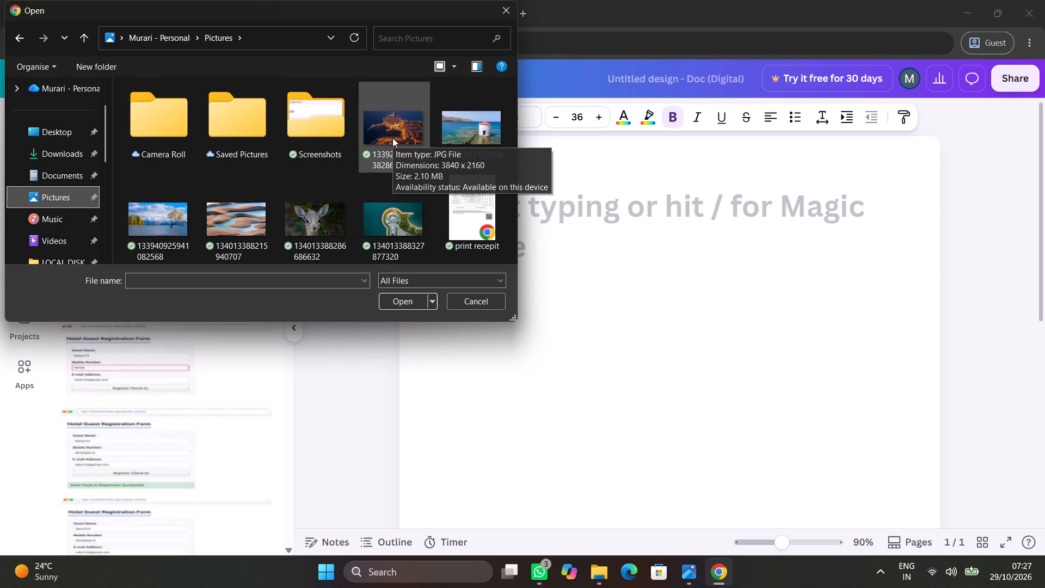
pyautogui.scroll(-2, 392, 138)
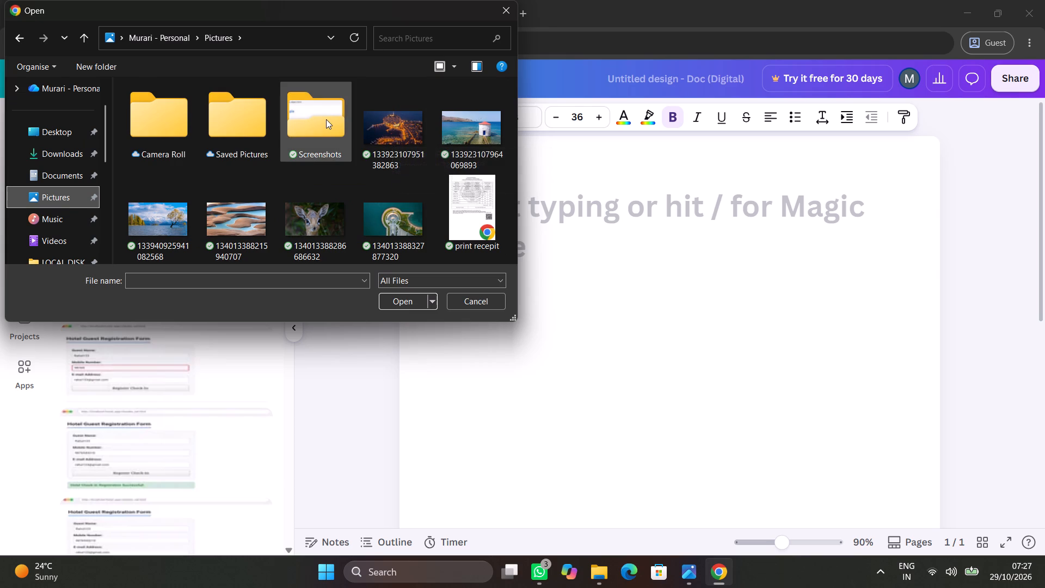
pyautogui.doubleClick(326, 119)
pyautogui.scroll(-1, 366, 171)
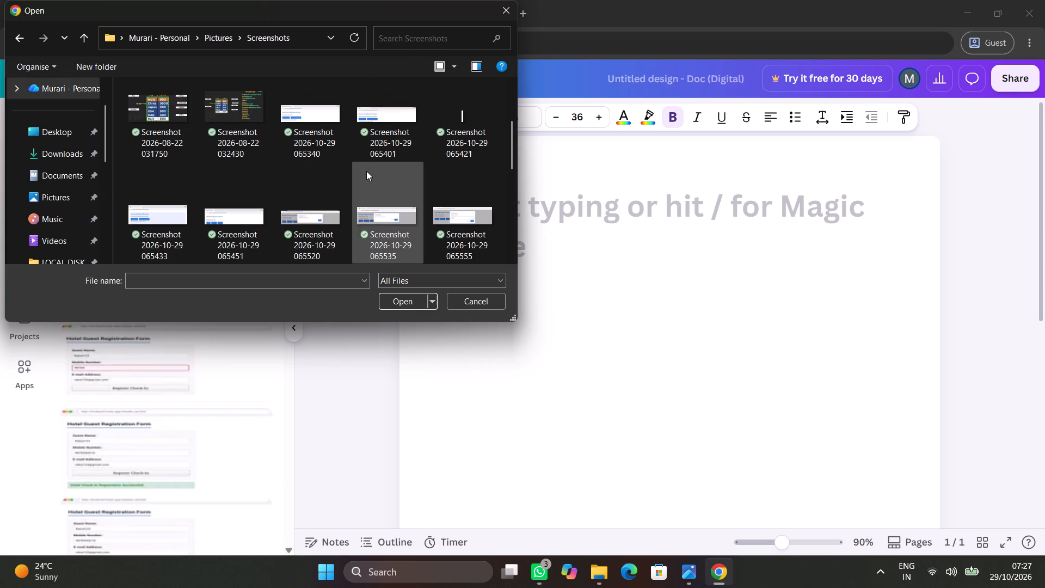
pyautogui.moveTo(333, 124); pyautogui.dragTo(390, 141)
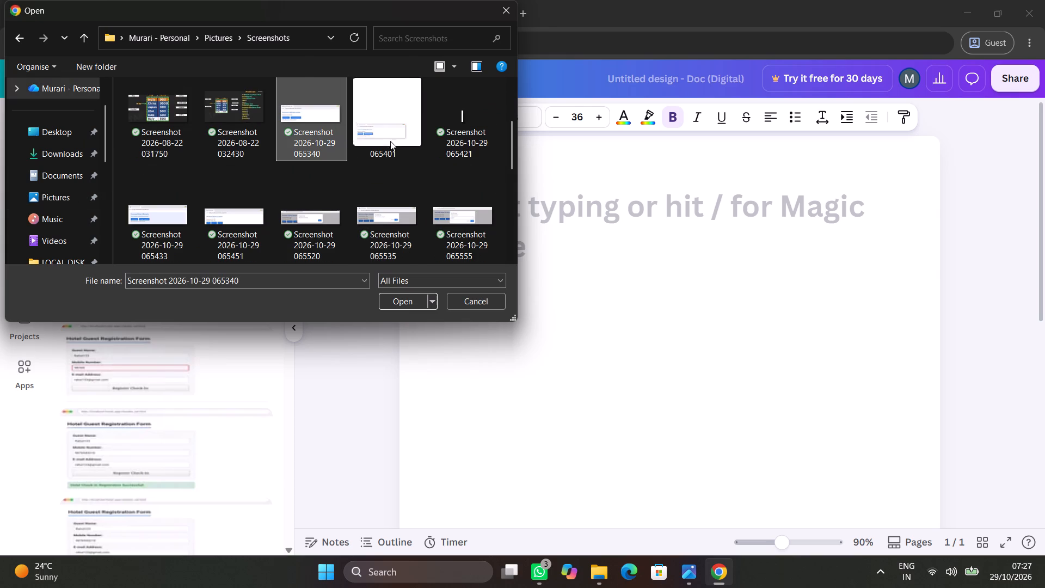
pyautogui.moveTo(390, 141); pyautogui.dragTo(346, 129)
pyautogui.click(349, 158)
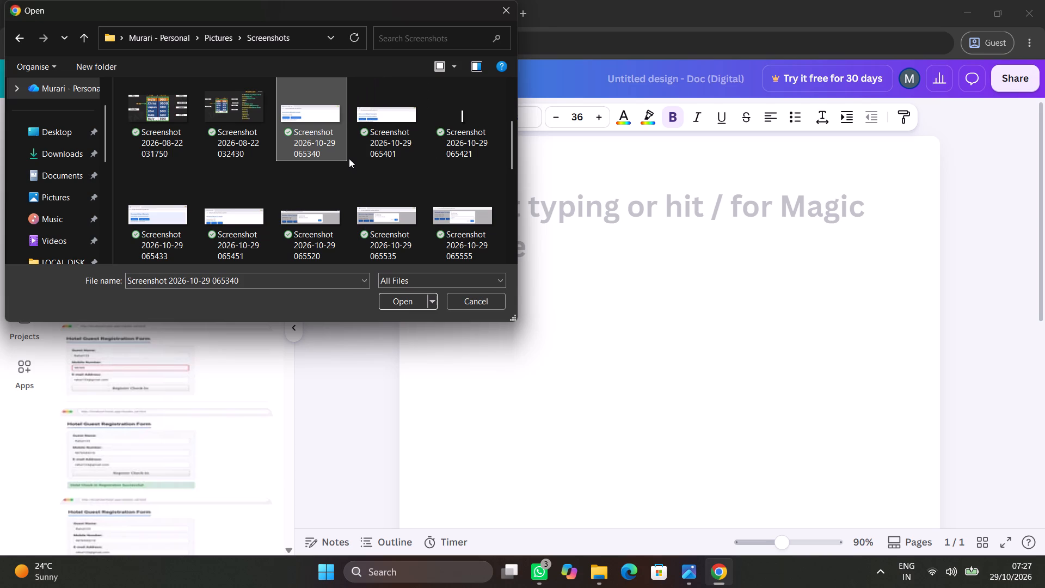
pyautogui.moveTo(349, 158); pyautogui.dragTo(339, 151)
pyautogui.doubleClick(339, 151)
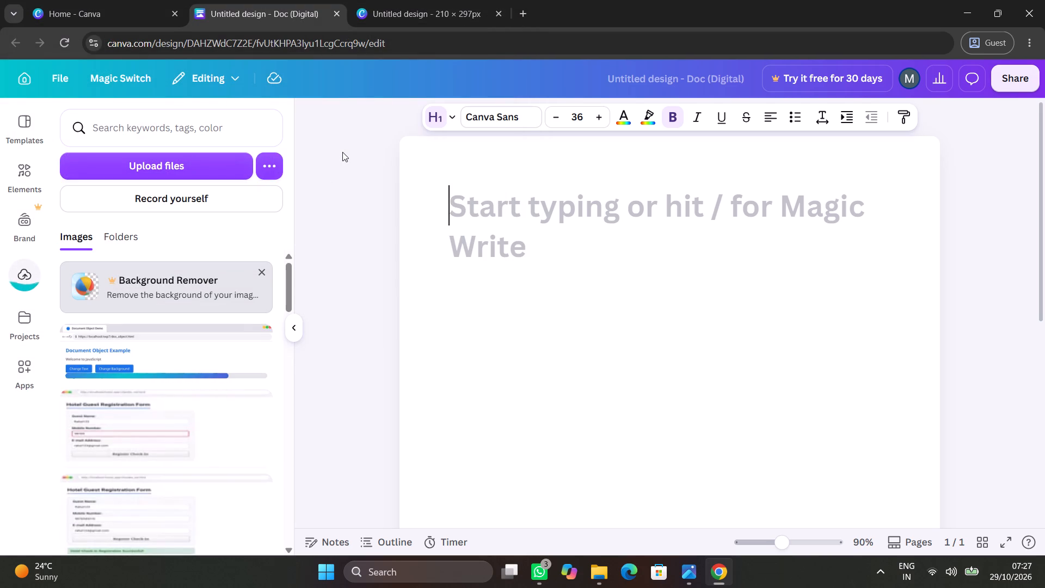
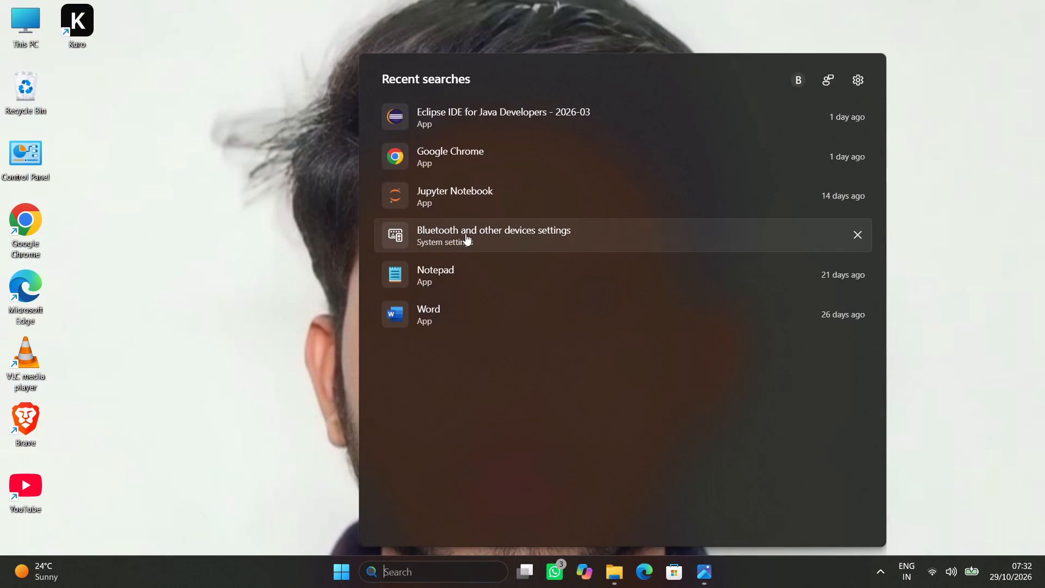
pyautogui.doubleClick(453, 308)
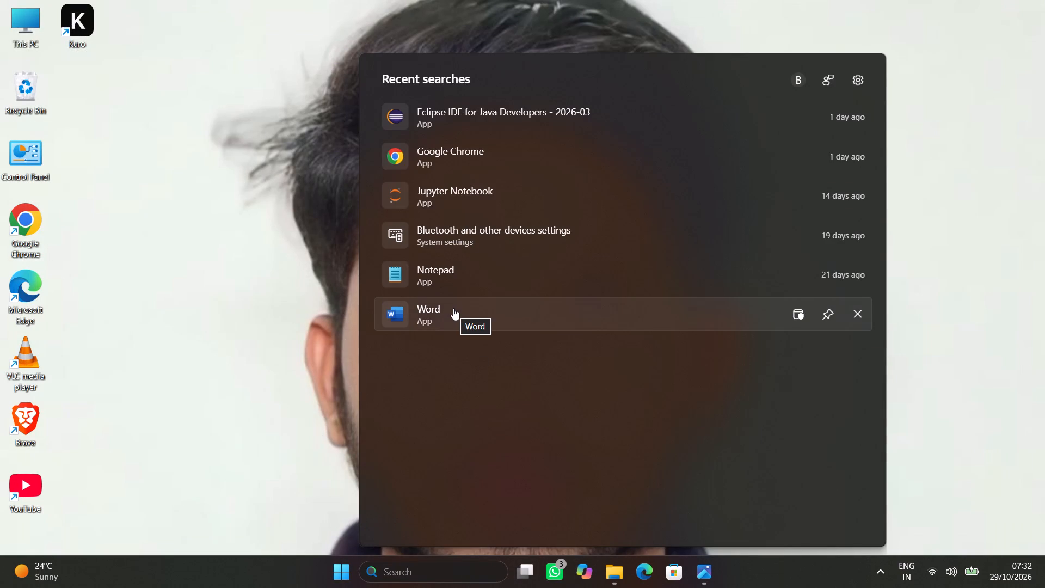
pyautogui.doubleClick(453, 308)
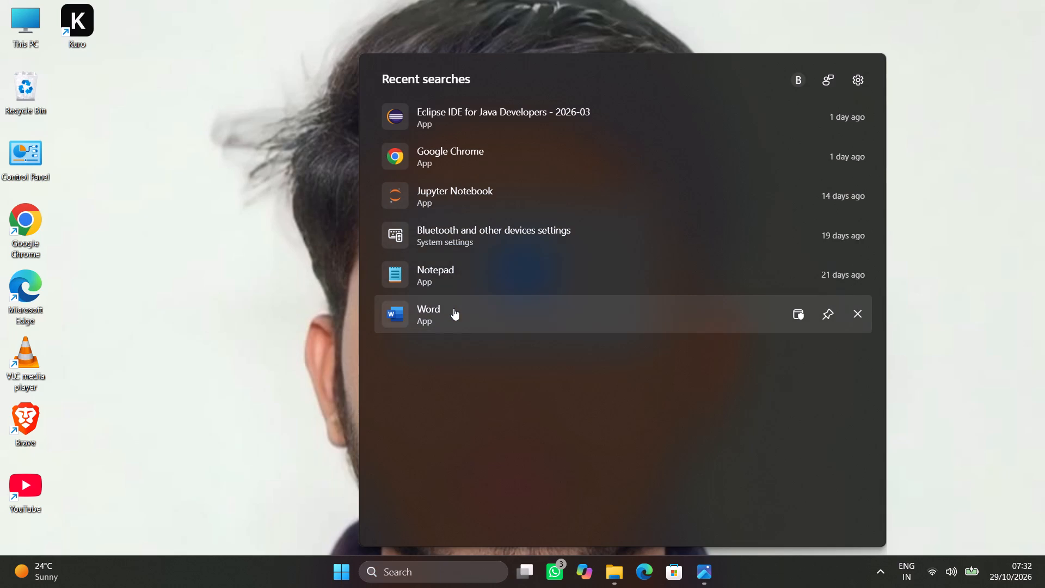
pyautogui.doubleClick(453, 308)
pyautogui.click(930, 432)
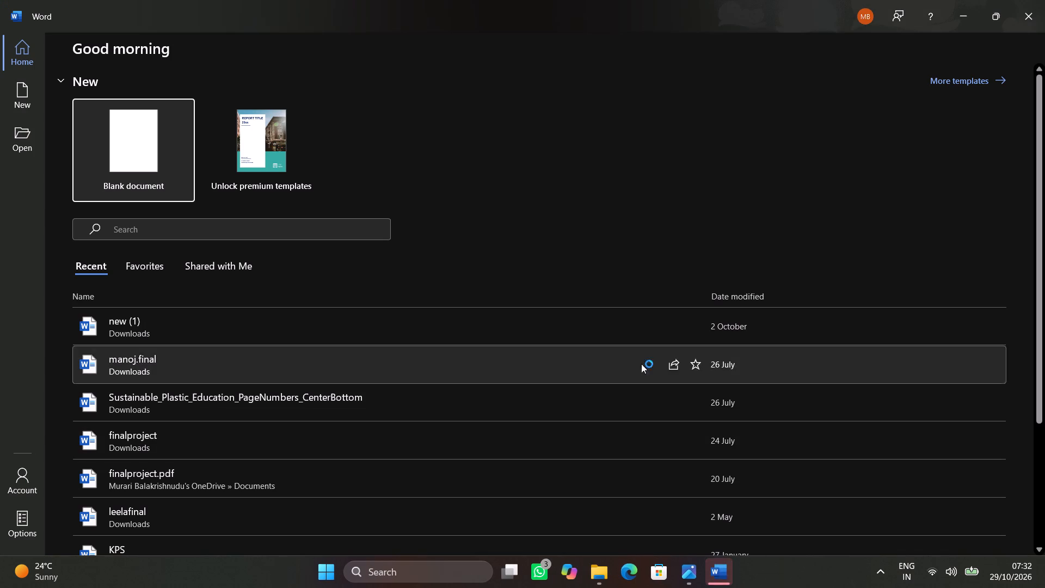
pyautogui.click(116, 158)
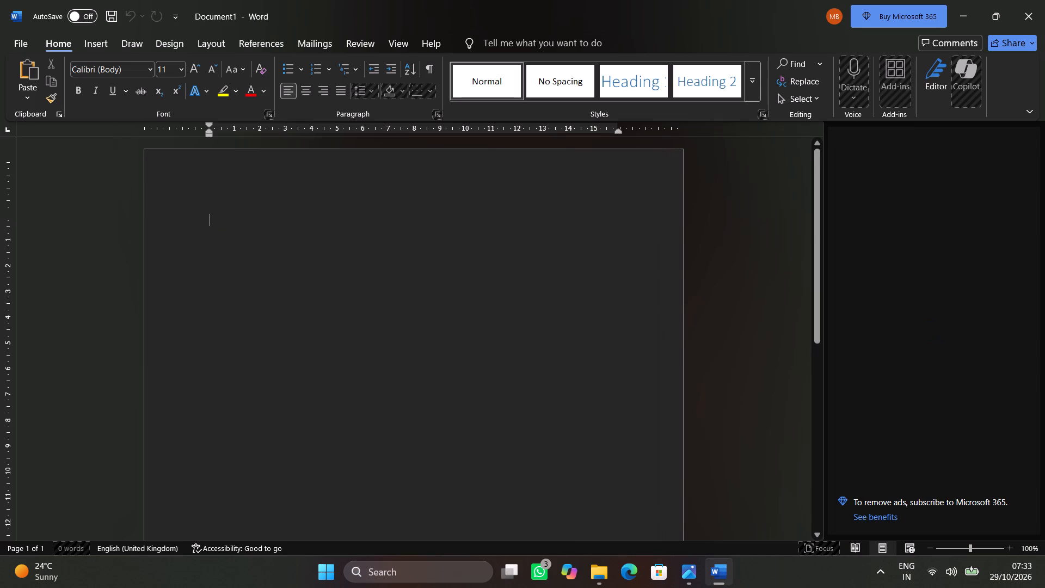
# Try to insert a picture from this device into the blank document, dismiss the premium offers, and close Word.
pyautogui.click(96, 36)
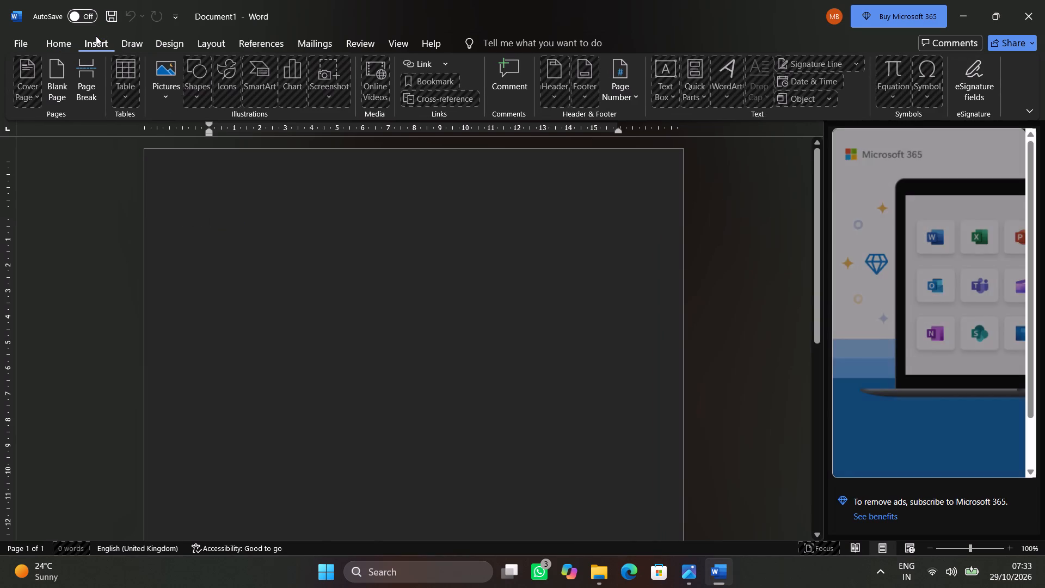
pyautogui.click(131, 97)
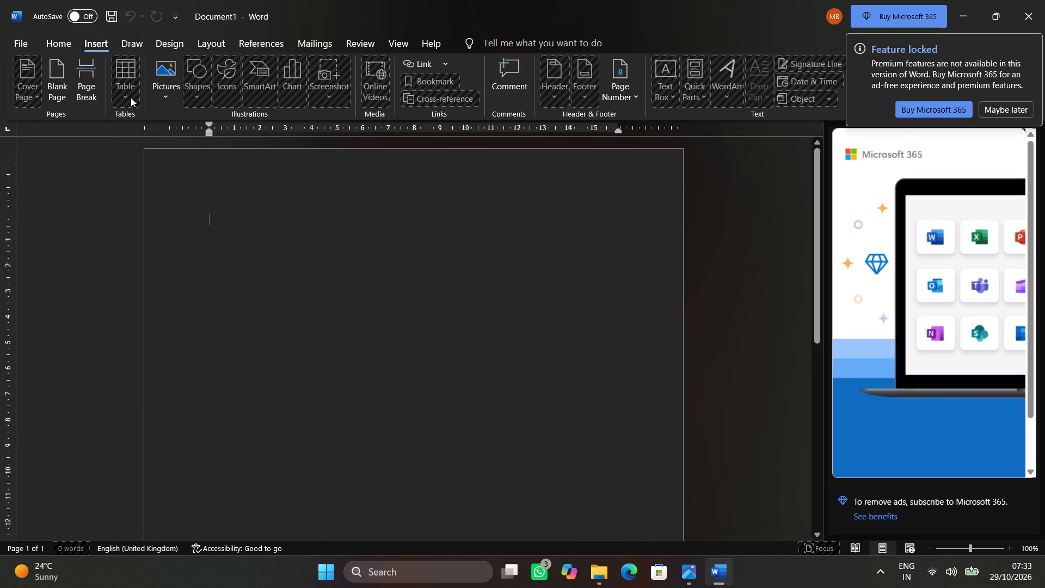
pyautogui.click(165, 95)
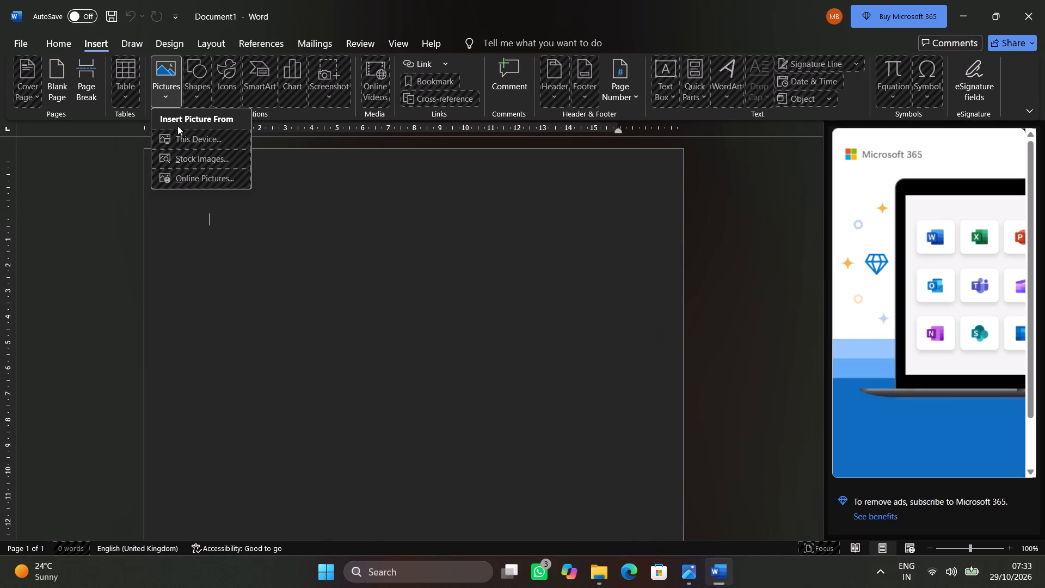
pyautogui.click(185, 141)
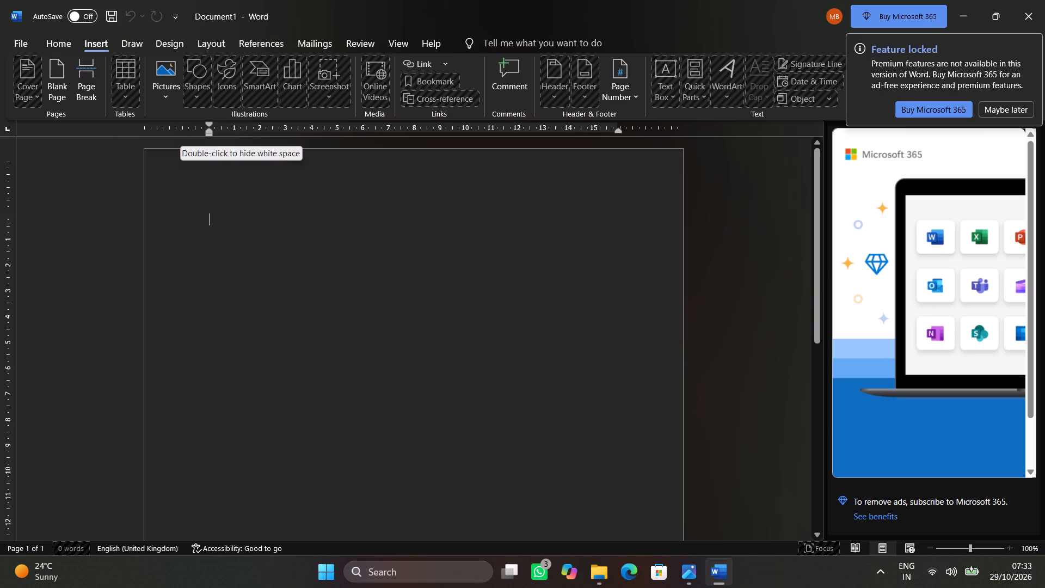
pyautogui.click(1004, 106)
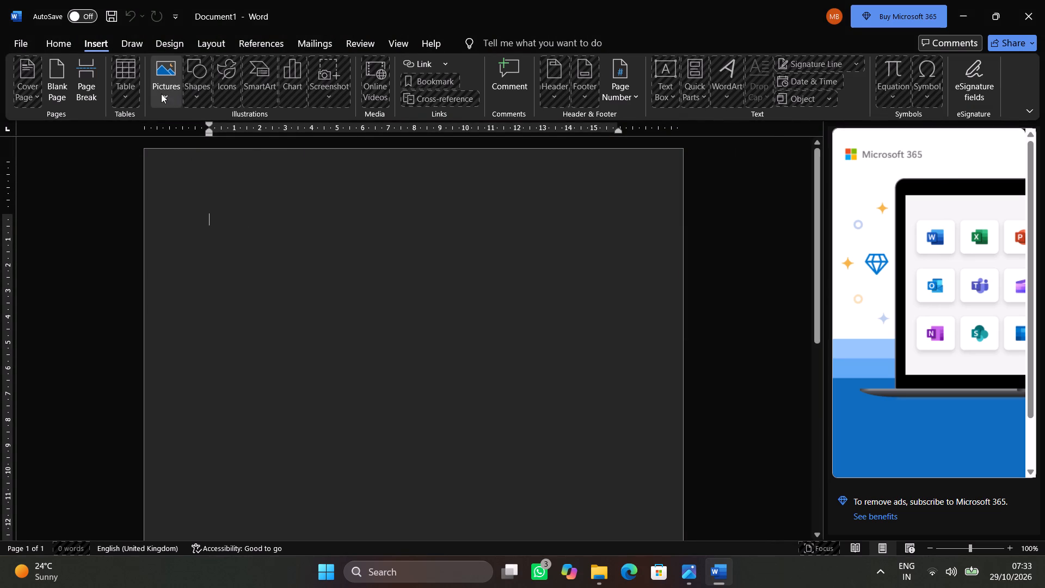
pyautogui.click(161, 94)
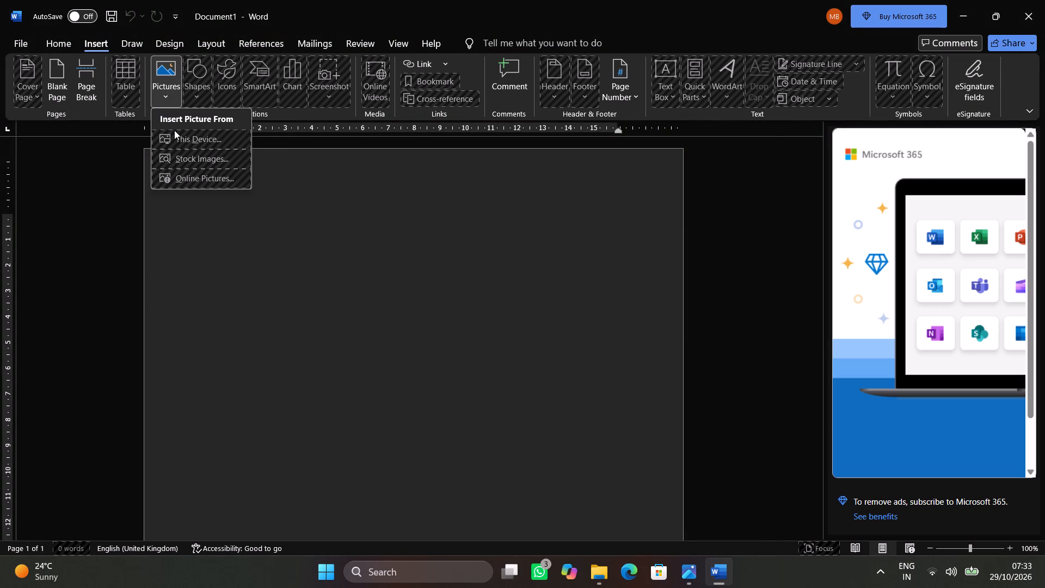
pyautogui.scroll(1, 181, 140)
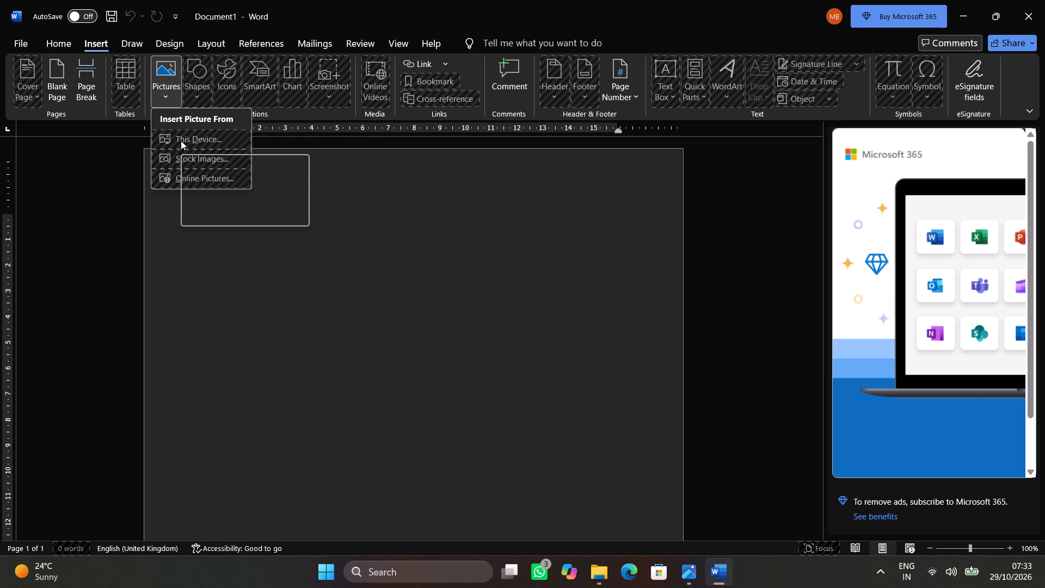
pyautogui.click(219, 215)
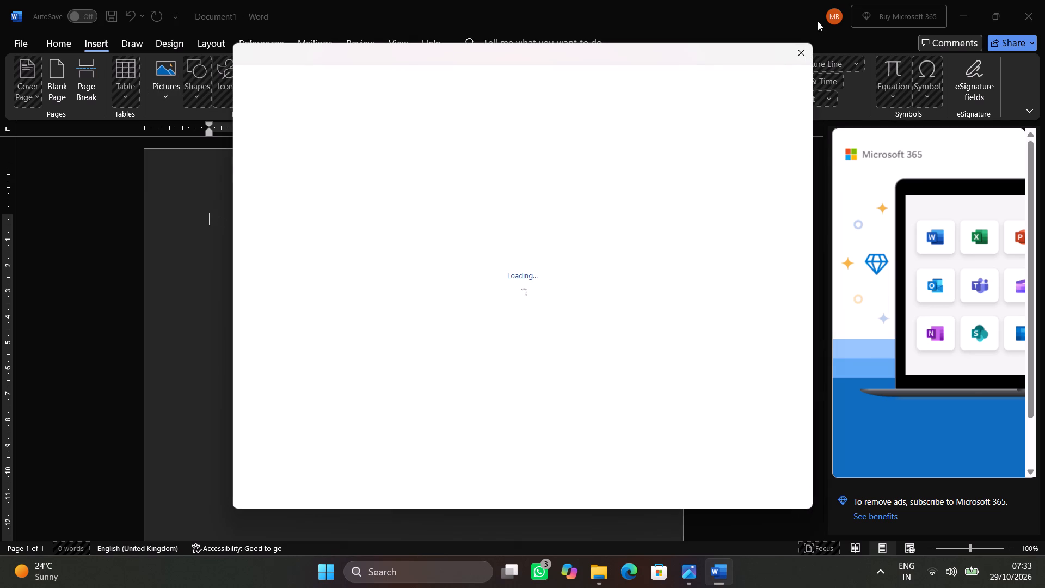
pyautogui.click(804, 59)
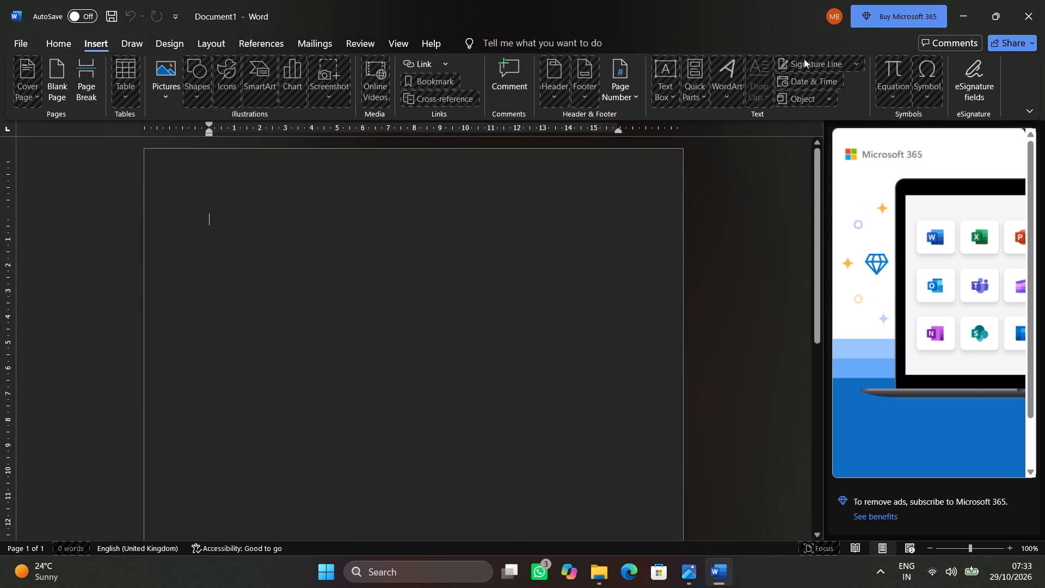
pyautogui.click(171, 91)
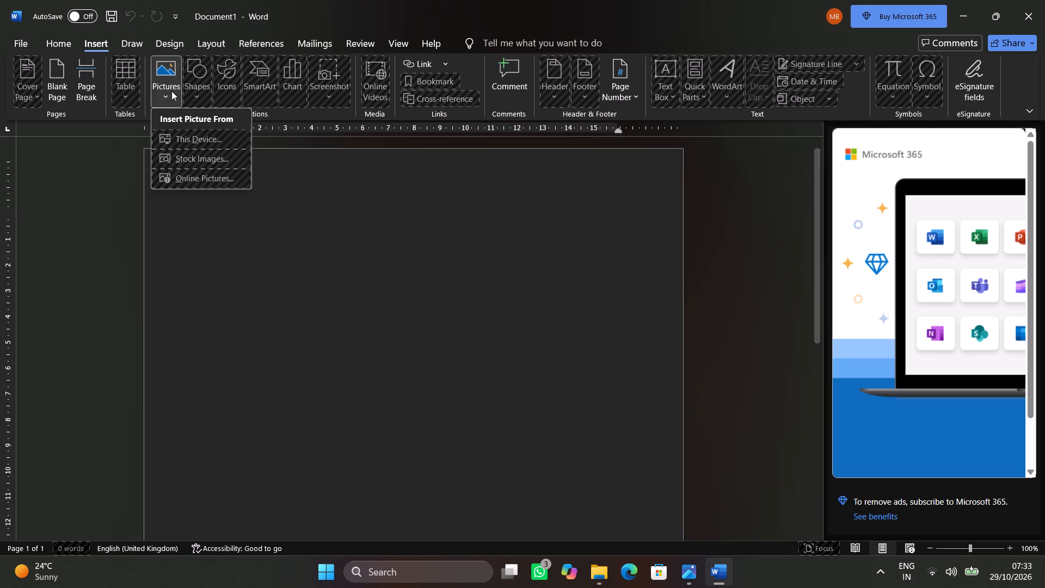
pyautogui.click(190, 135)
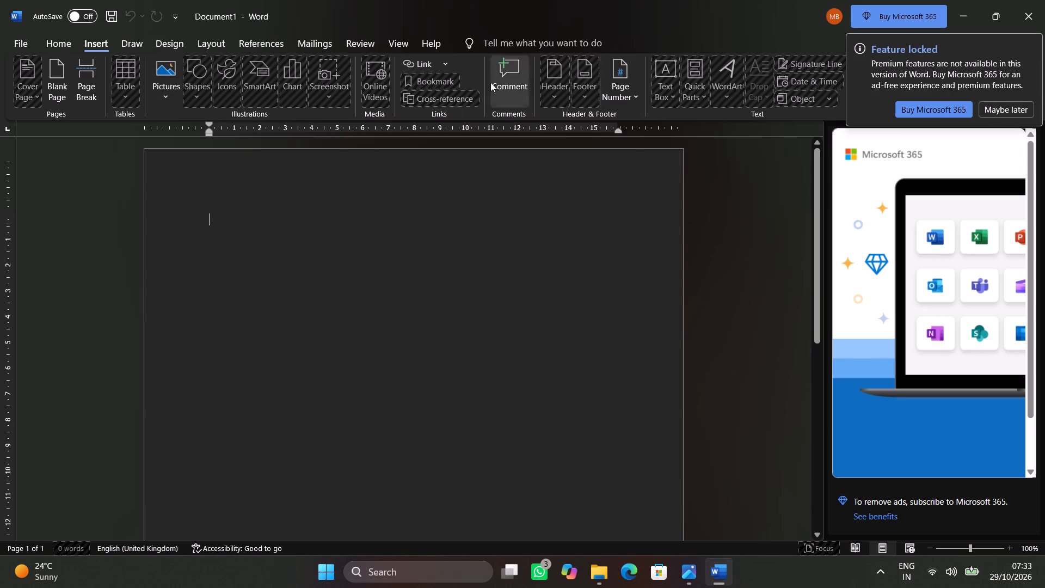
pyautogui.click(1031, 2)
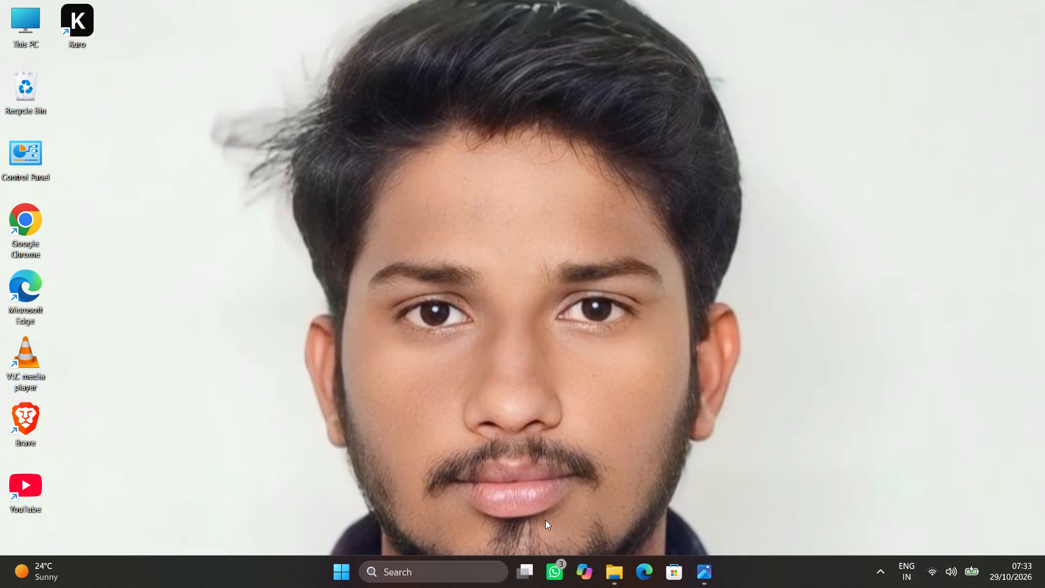
# Reopen Chrome with the first gprec.ac.in school profile and have its new tab page ready.
pyautogui.tripleClick(25, 232)
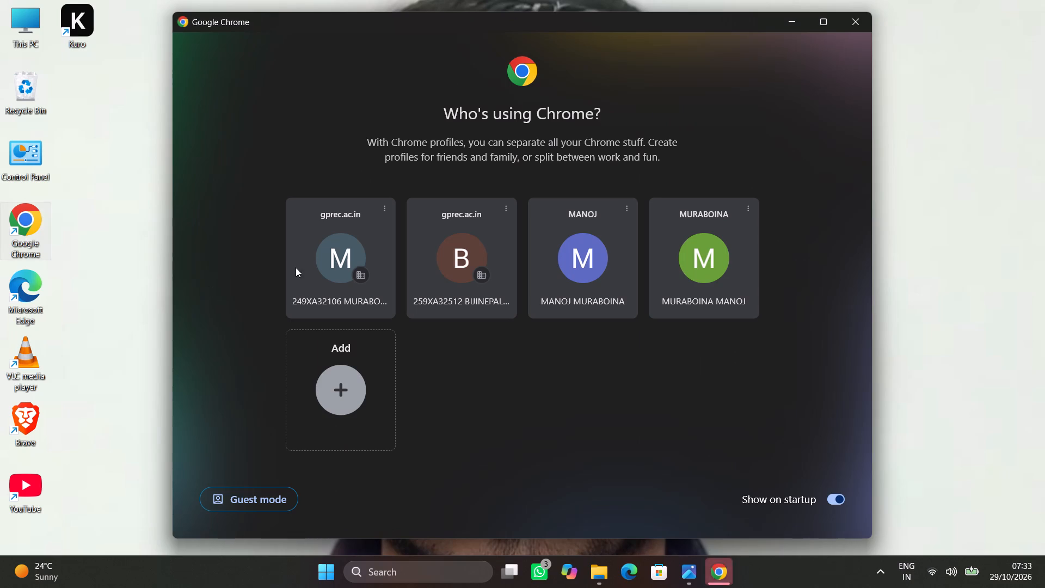
pyautogui.click(348, 302)
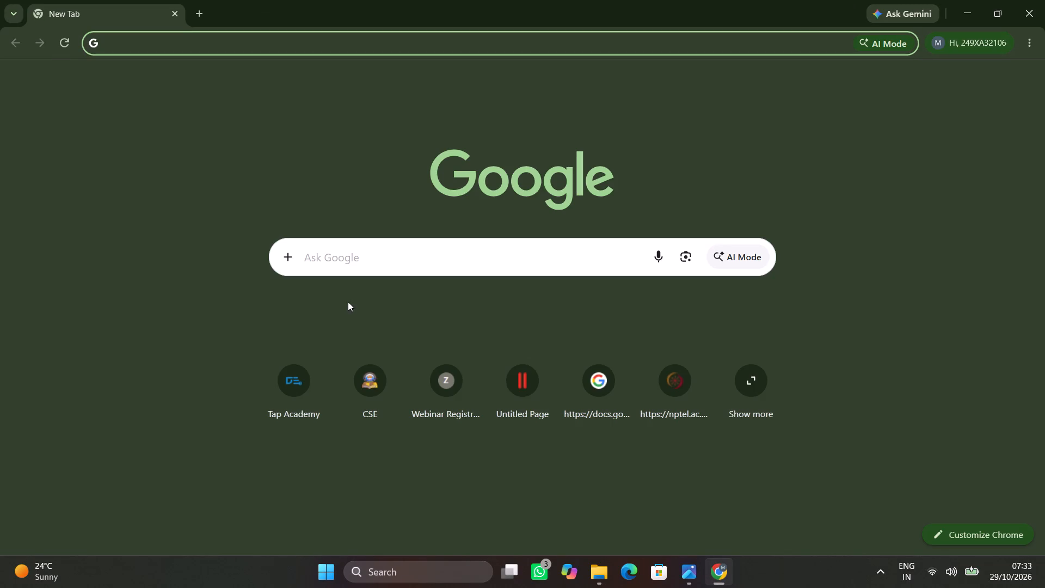
pyautogui.click(293, 381)
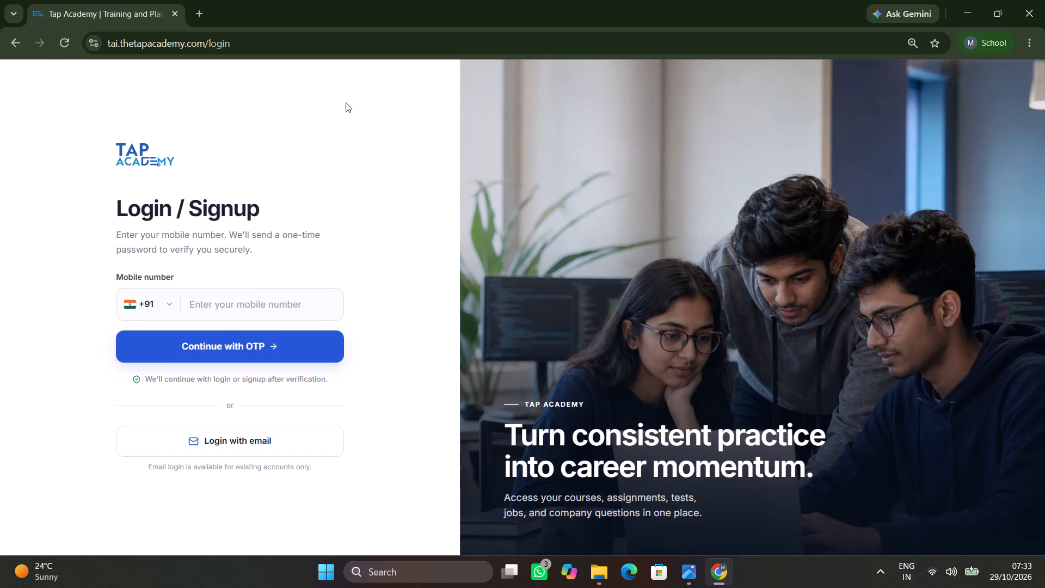
pyautogui.click(15, 45)
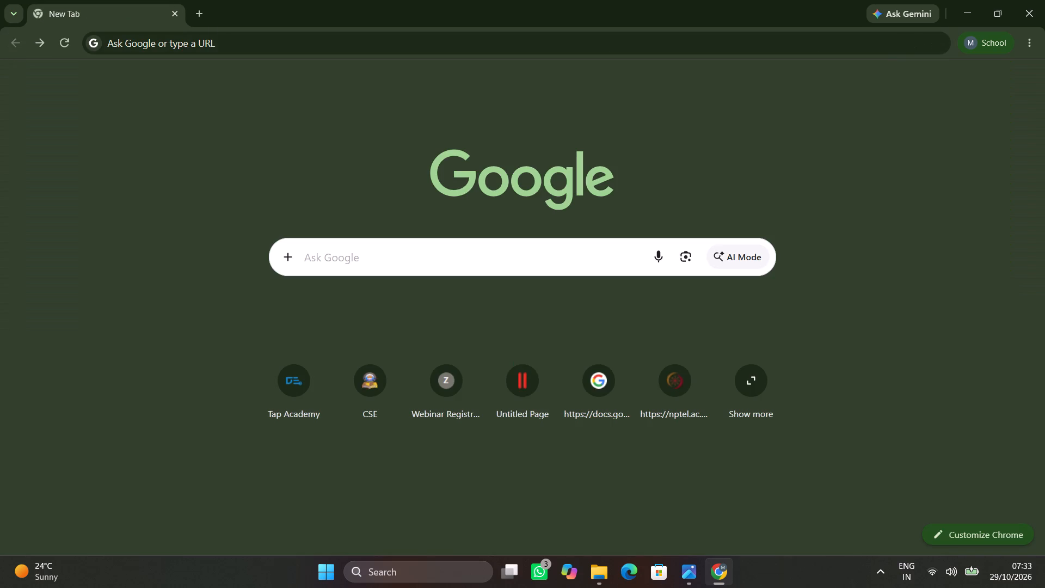
# Search for "canva" in a new browser tab and open the Canva account login result.
pyautogui.click(198, 12)
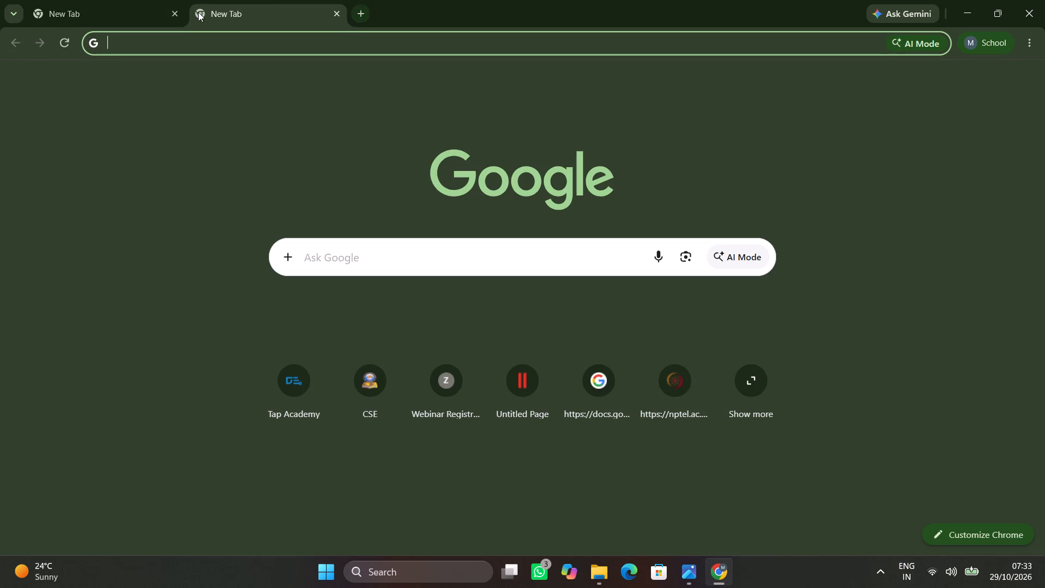
pyautogui.write('con')
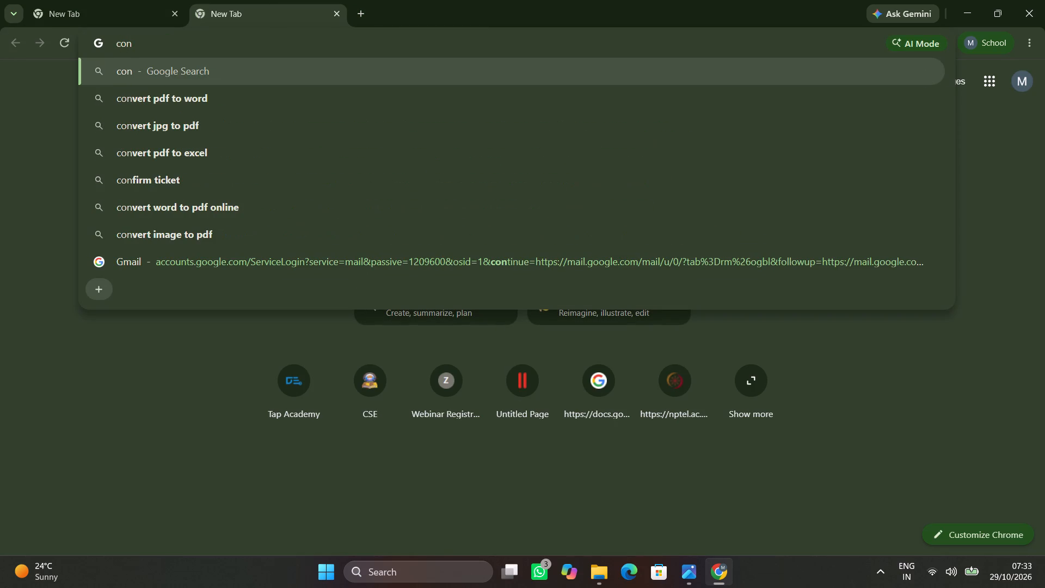
pyautogui.write('van')
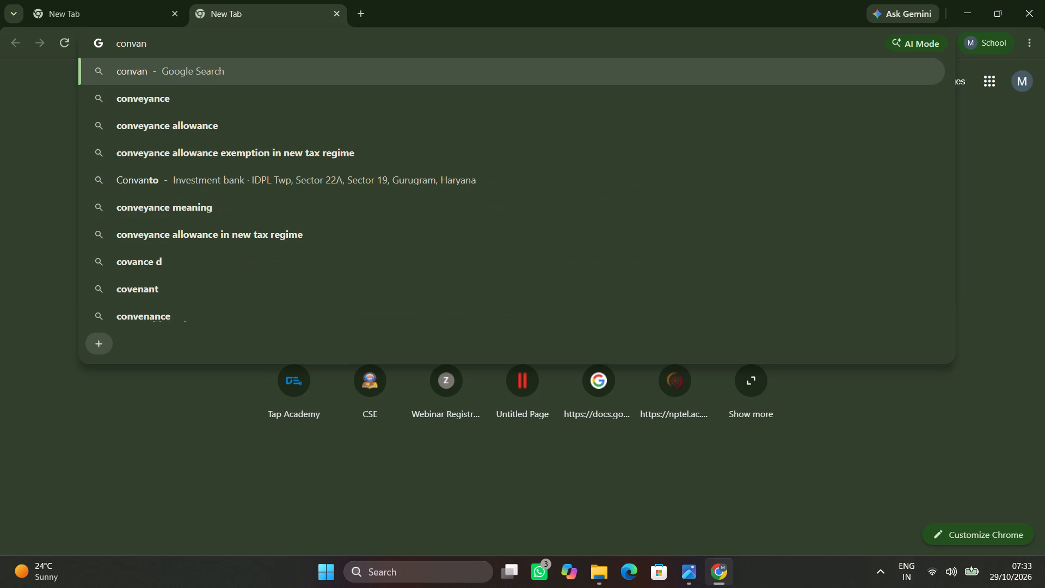
pyautogui.press('BackSpace')
pyautogui.press('BackSpace')
pyautogui.press('BackSpace')
pyautogui.press('BackSpace')
pyautogui.press('BackSpace')
pyautogui.write('ana')
pyautogui.press('BackSpace')
pyautogui.write('va')
pyautogui.press('Return')
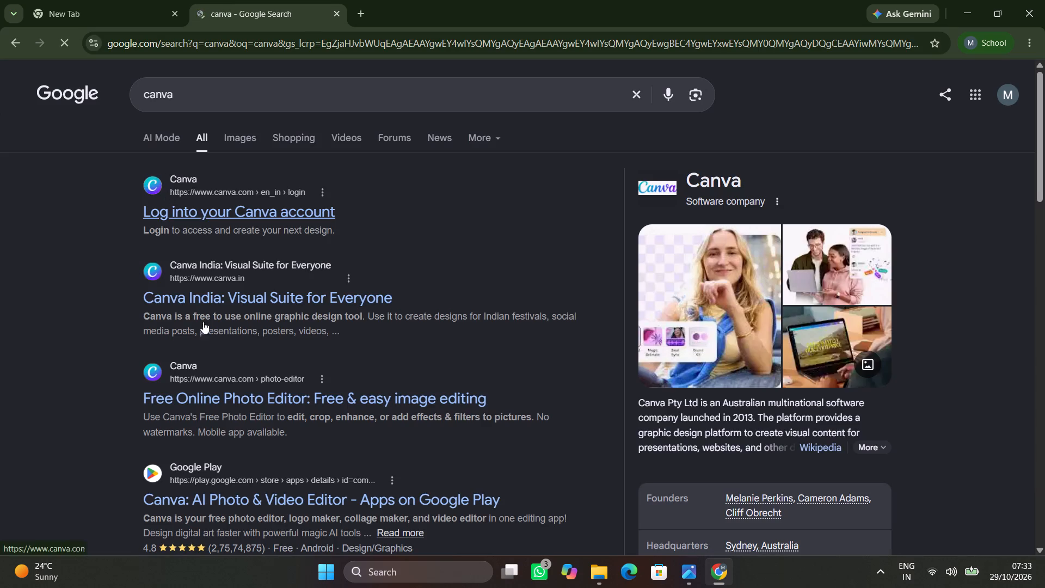
pyautogui.click(243, 206)
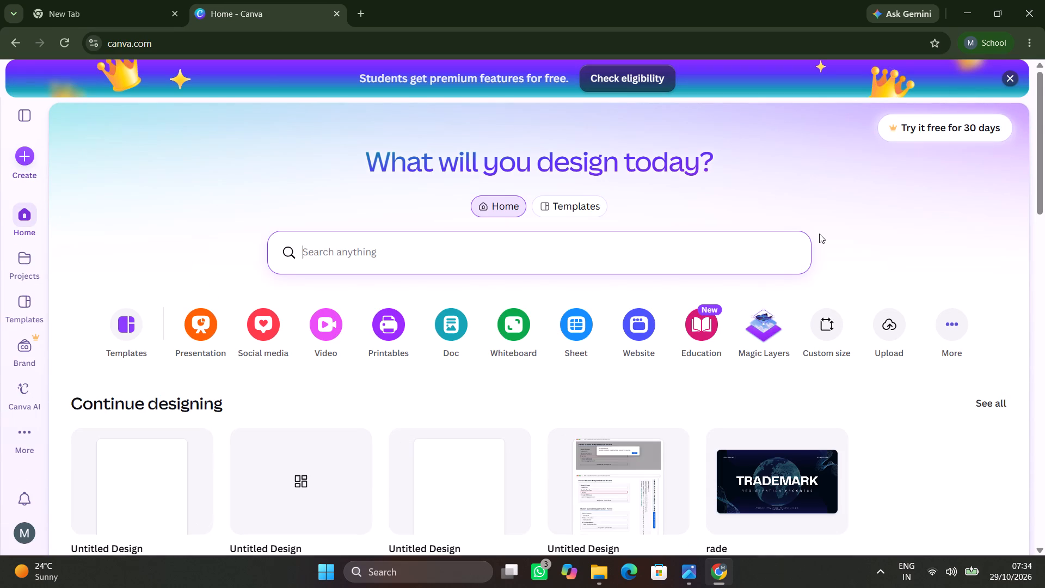
# Log out of the current Canva account.
pyautogui.scroll(1, 819, 234)
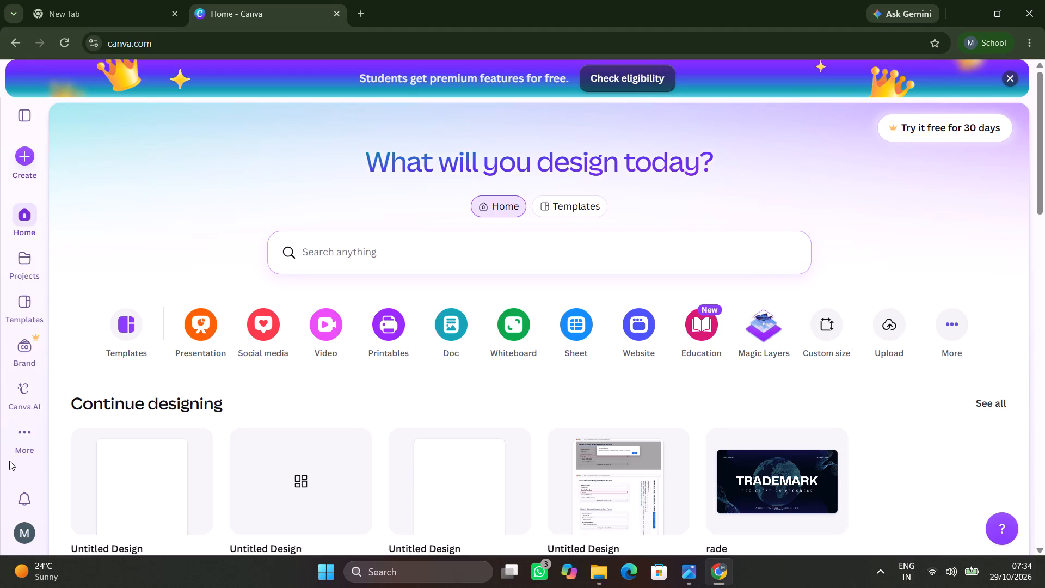
pyautogui.click(20, 540)
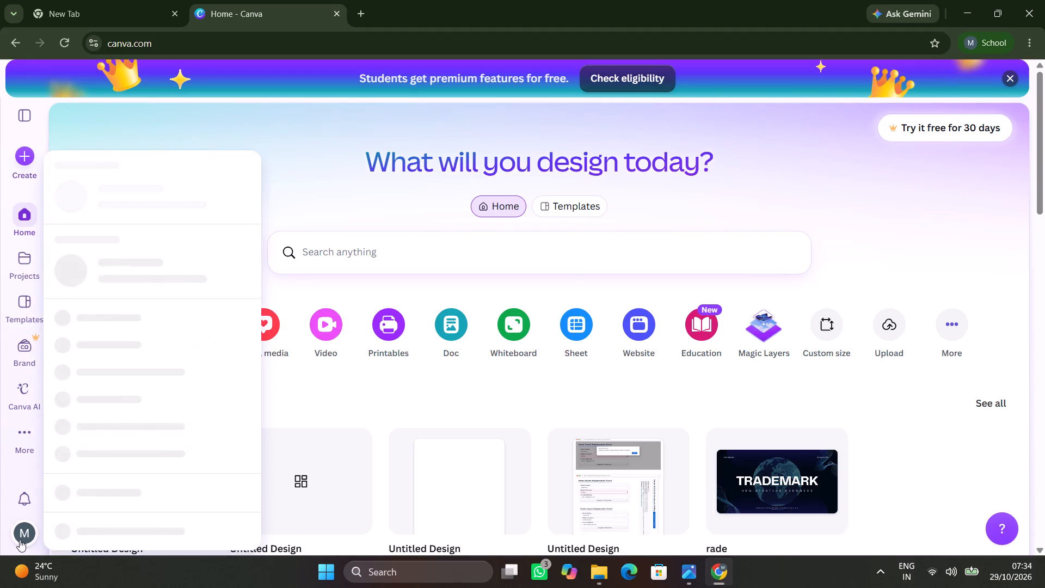
pyautogui.click(118, 531)
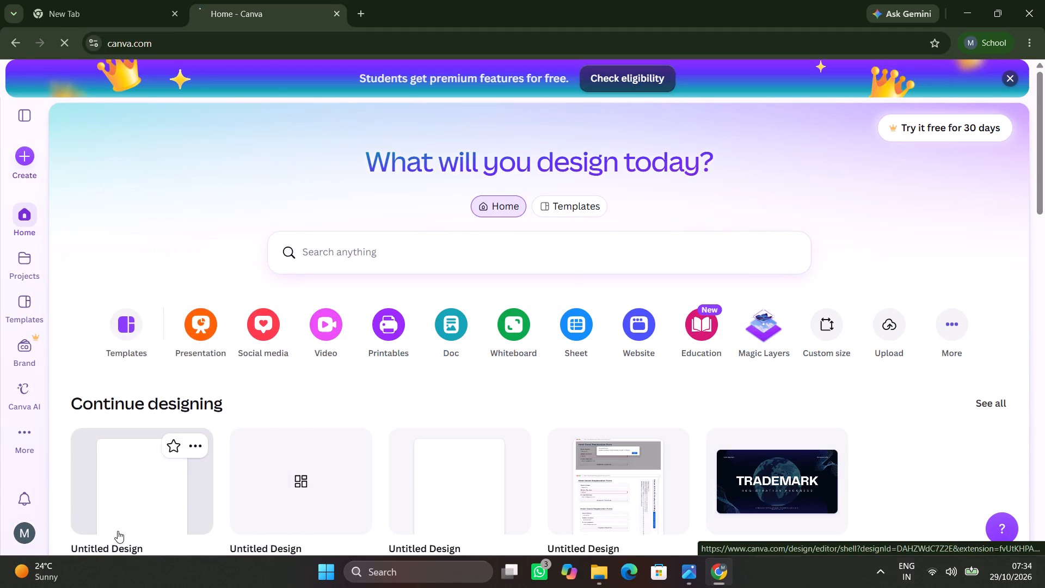
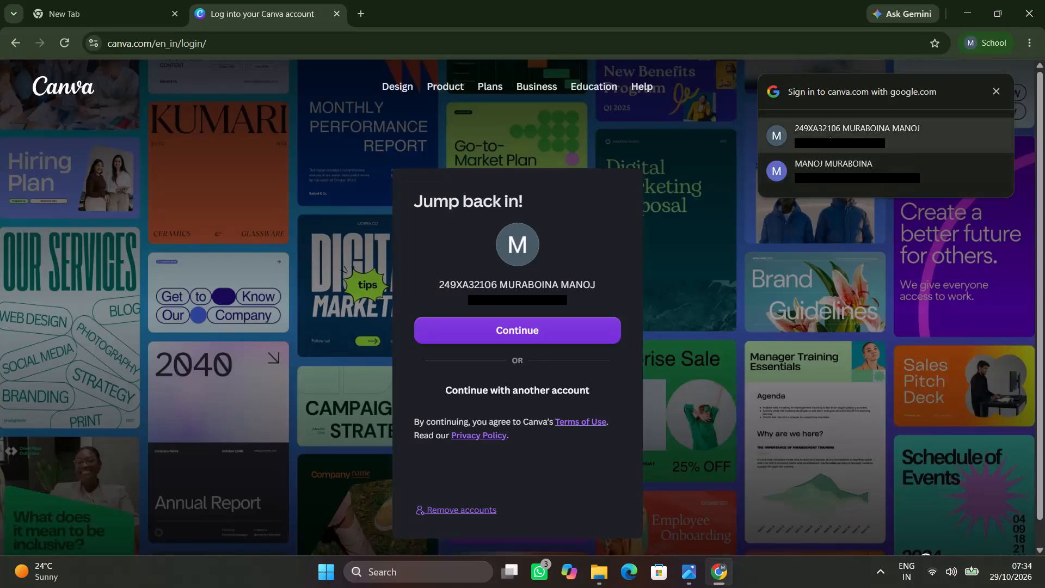
# Sign in to Canva with the second suggested Google account, the one without the student number, and approve continuing with it.
pyautogui.click(838, 169)
pyautogui.click(843, 173)
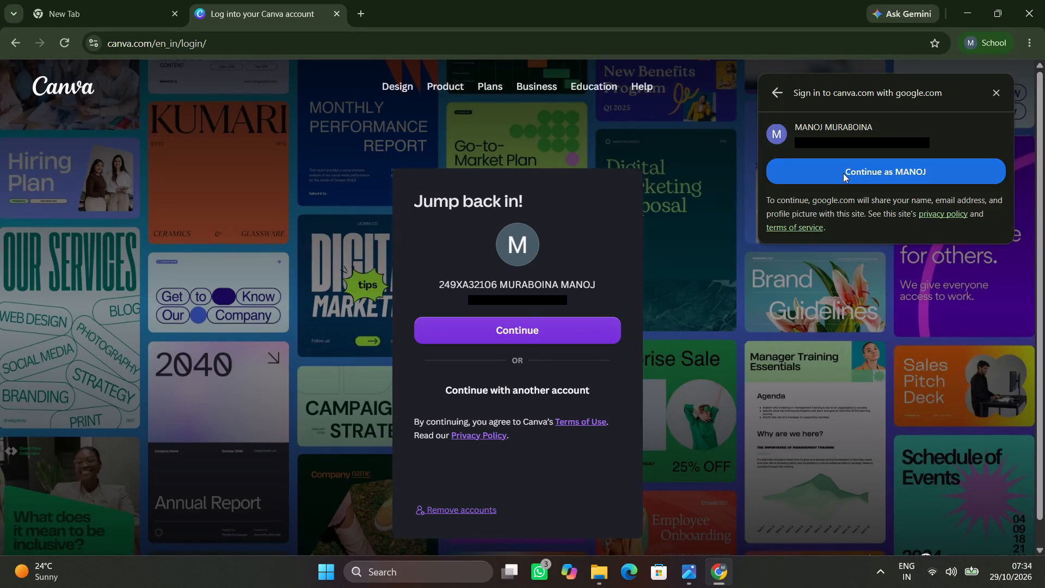
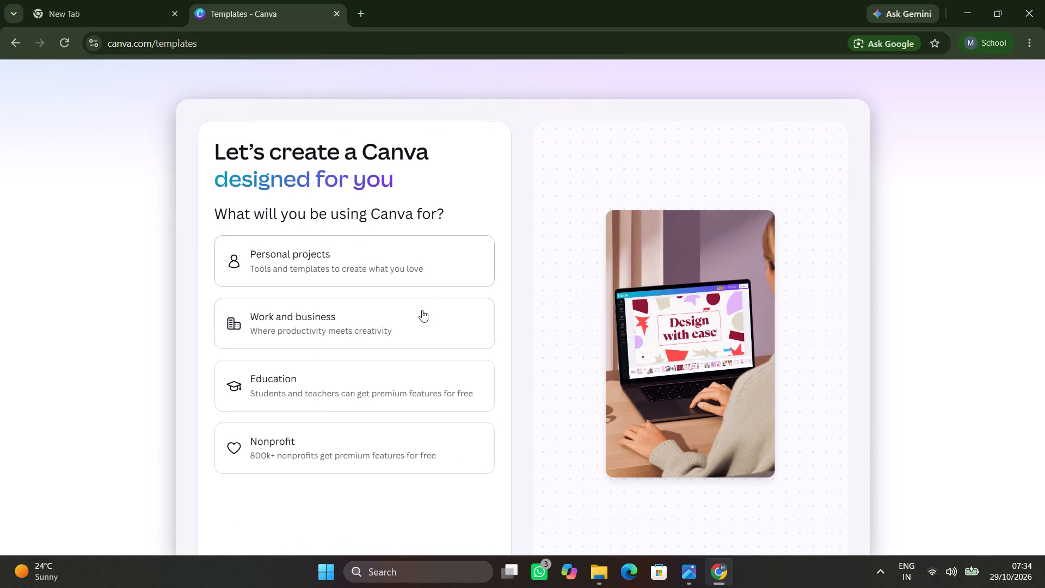
# Answer the Canva onboarding question by choosing Education as the intended use, as a student.
pyautogui.click(365, 381)
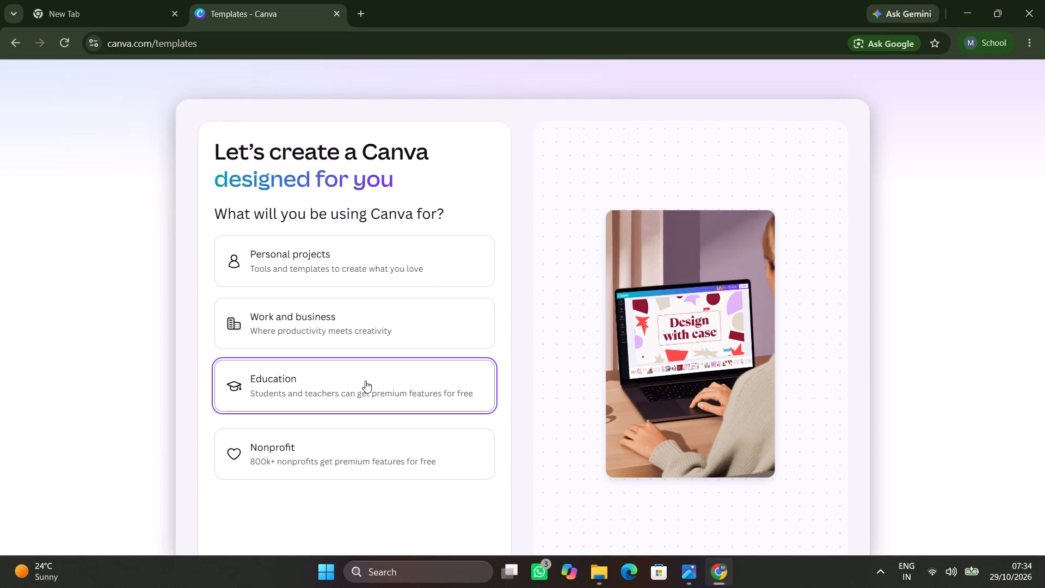
pyautogui.click(319, 437)
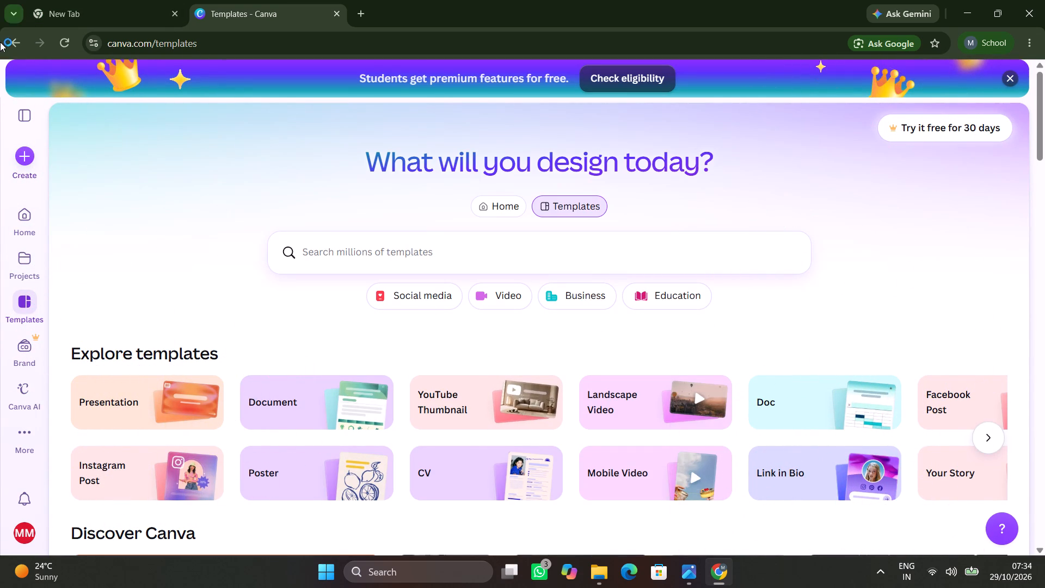
# From the home page, create a new custom-size design 210 px wide and 297 px high.
pyautogui.click(20, 220)
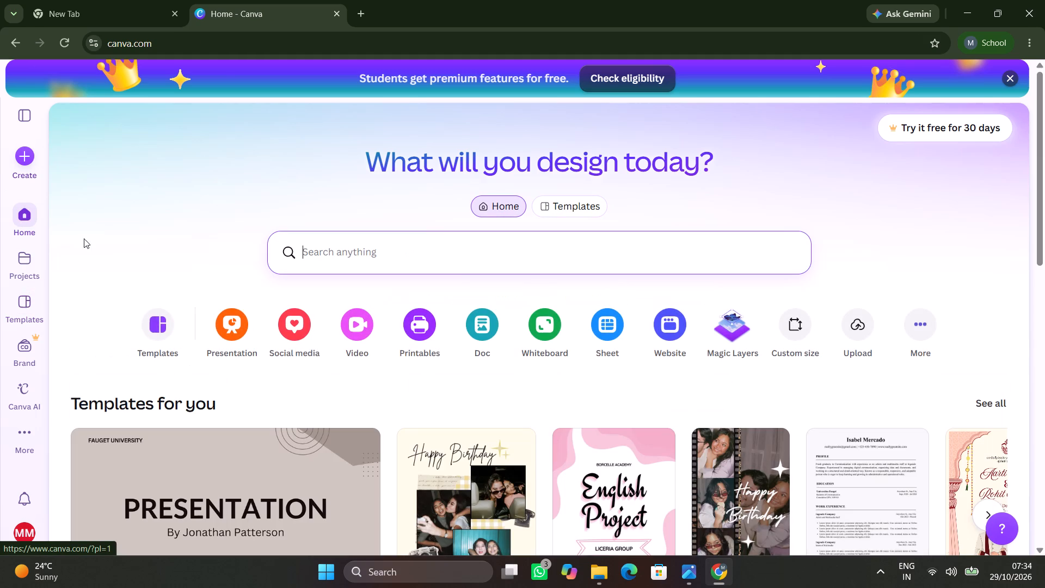
pyautogui.click(808, 345)
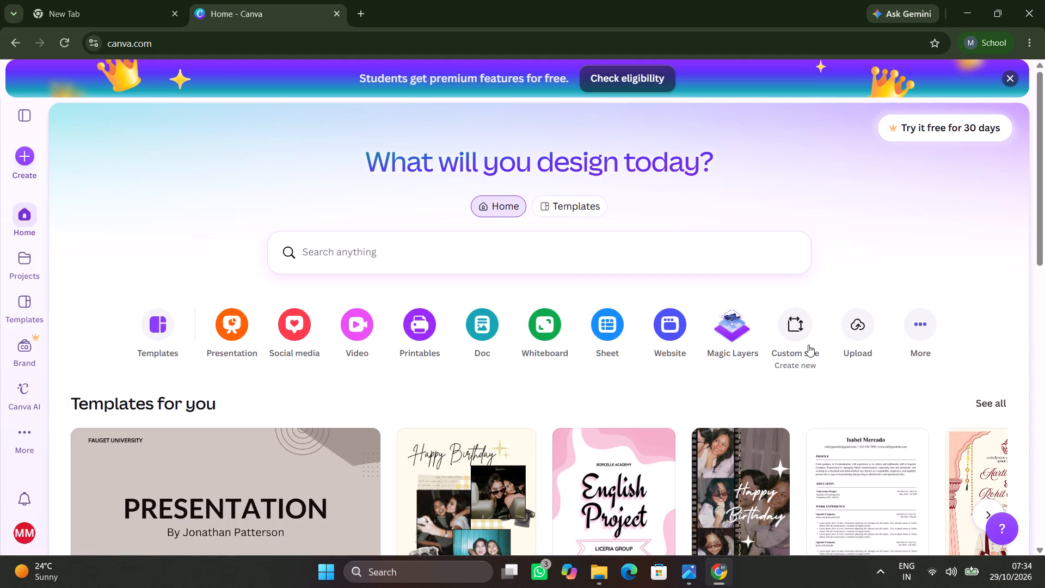
pyautogui.click(355, 159)
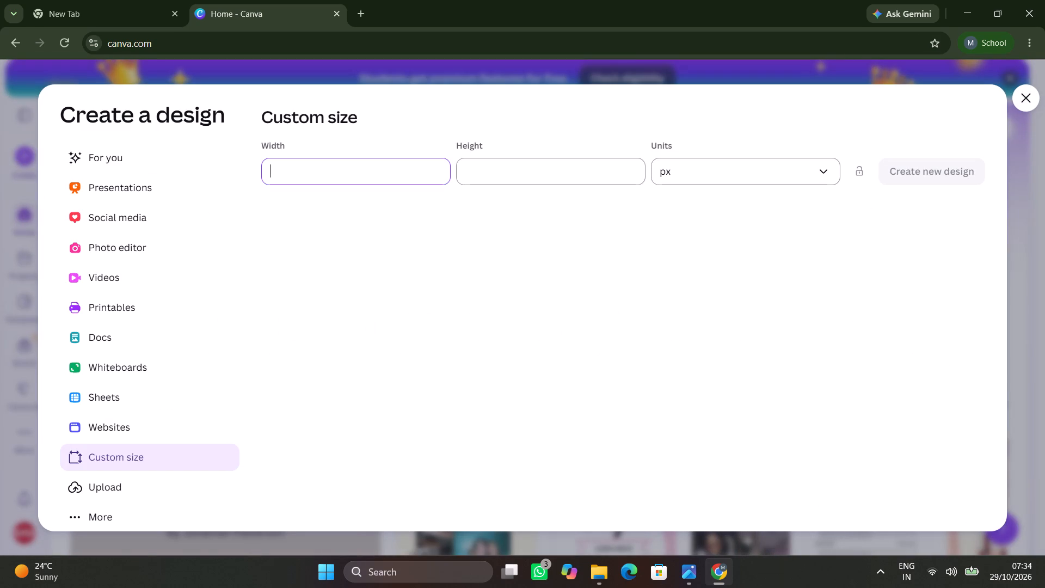
pyautogui.write('210')
pyautogui.click(518, 186)
pyautogui.click(515, 177)
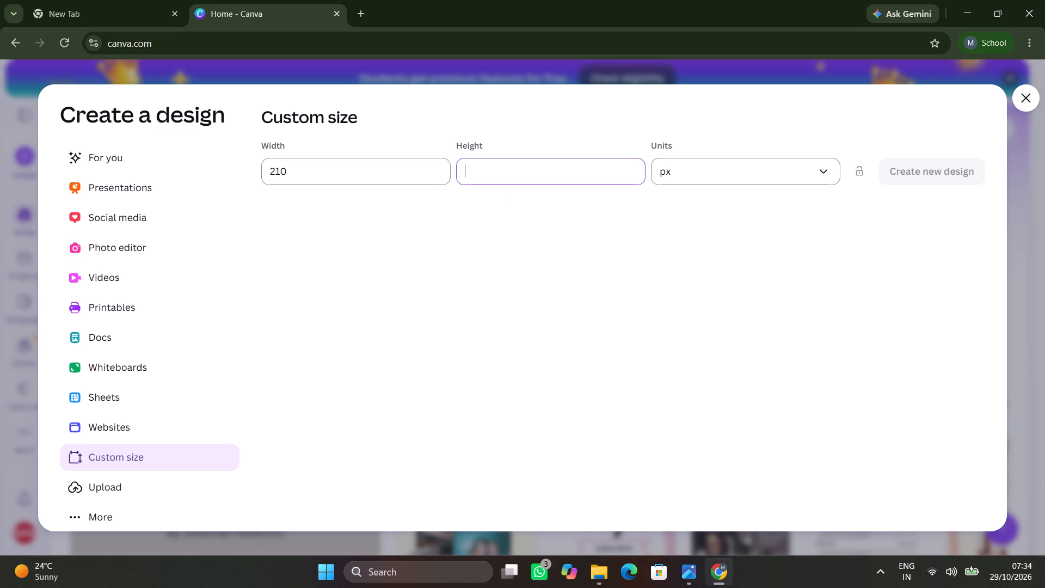
pyautogui.write('297')
pyautogui.click(969, 164)
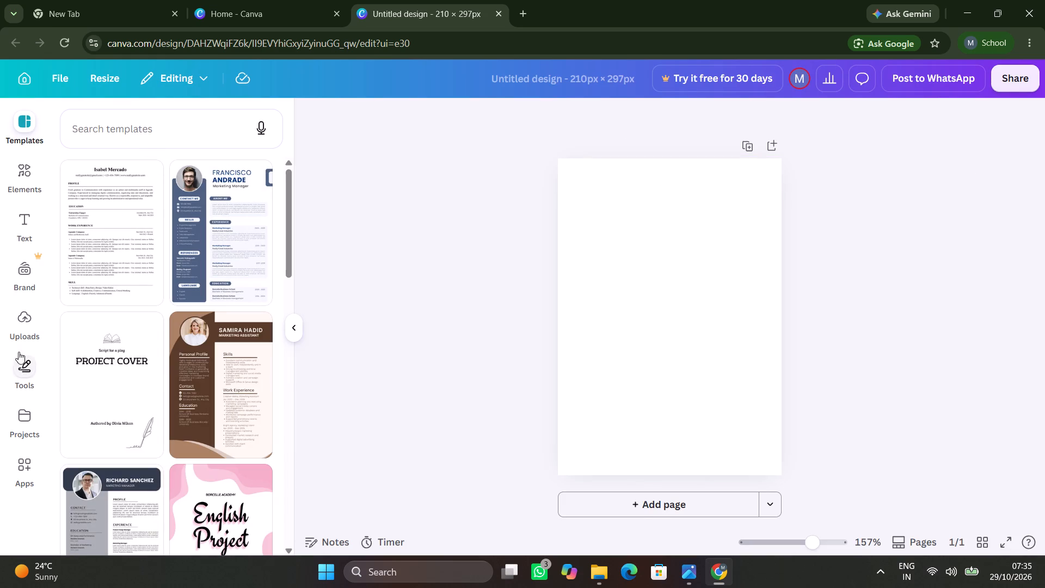
# Upload the two Document Object Example captures dated 2026-10-29 from the Screenshots folder into the design's uploads.
pyautogui.click(28, 328)
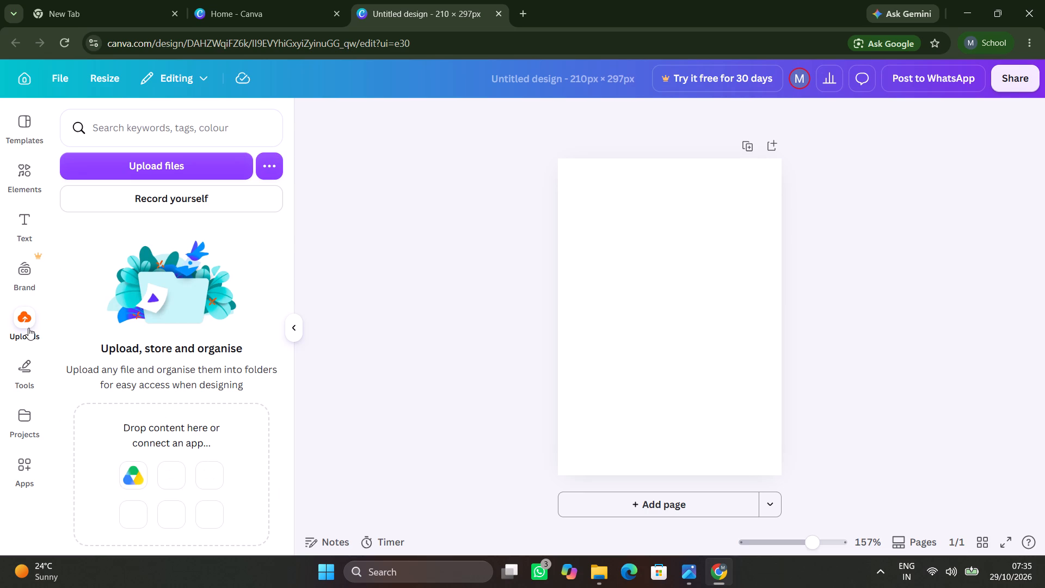
pyautogui.click(159, 159)
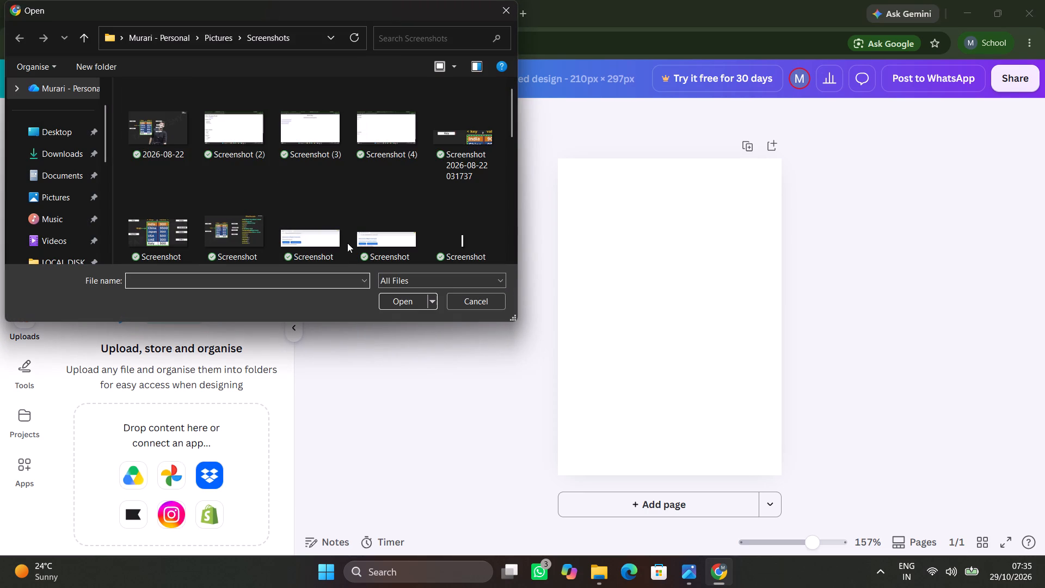
pyautogui.moveTo(344, 243); pyautogui.dragTo(380, 246)
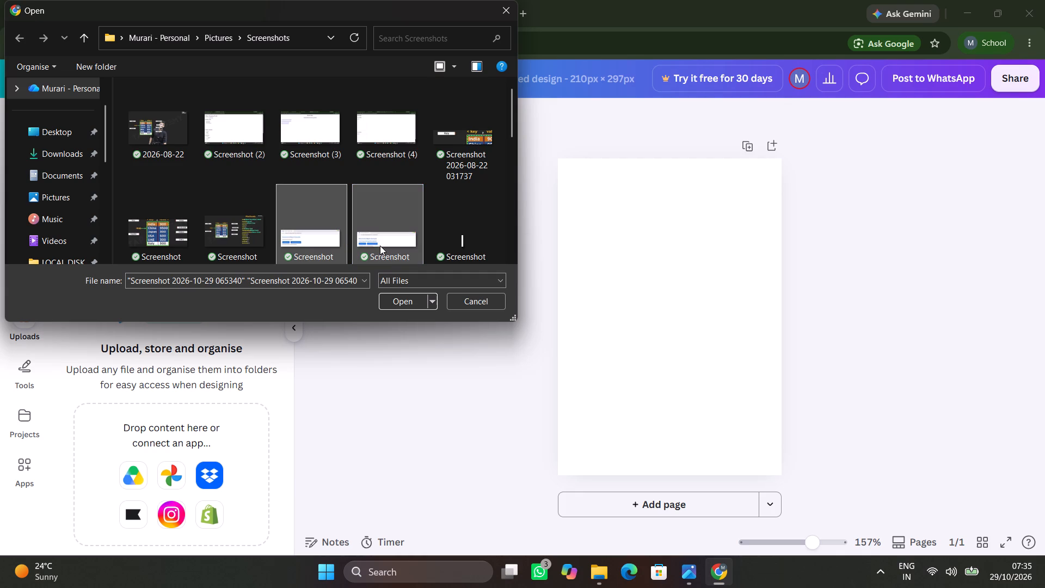
pyautogui.click(398, 296)
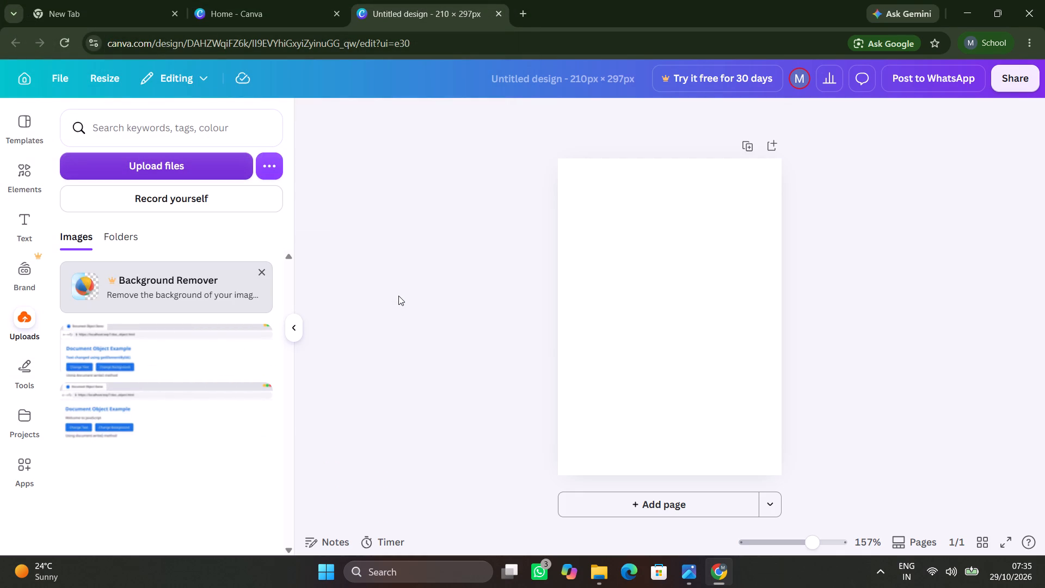
# Place the "Text changed using getElementById()" screenshot on the page, widen it leftward, and move it near the page's top-left corner.
pyautogui.moveTo(182, 373); pyautogui.dragTo(189, 372)
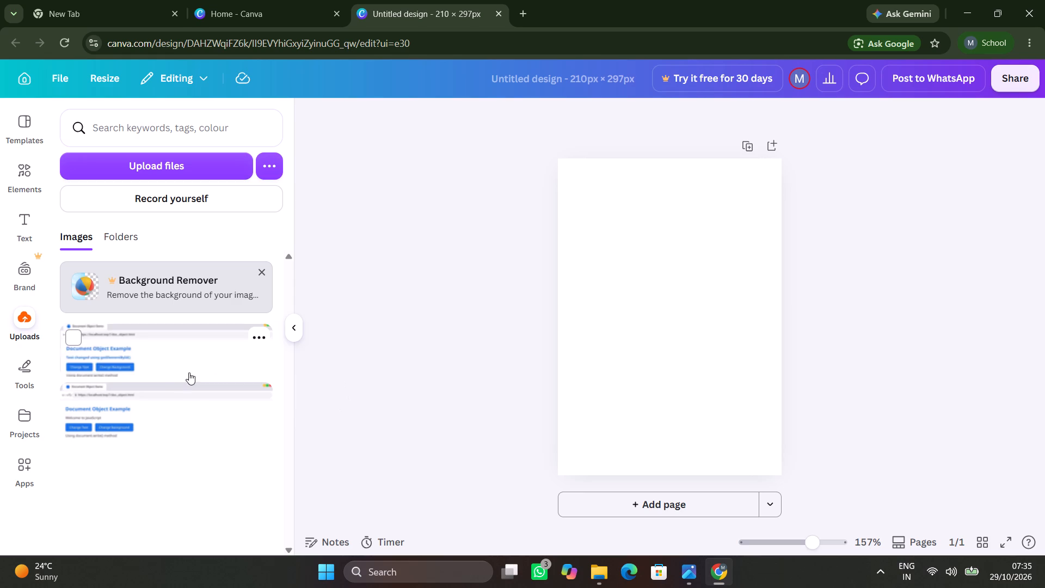
pyautogui.moveTo(189, 372); pyautogui.dragTo(755, 234)
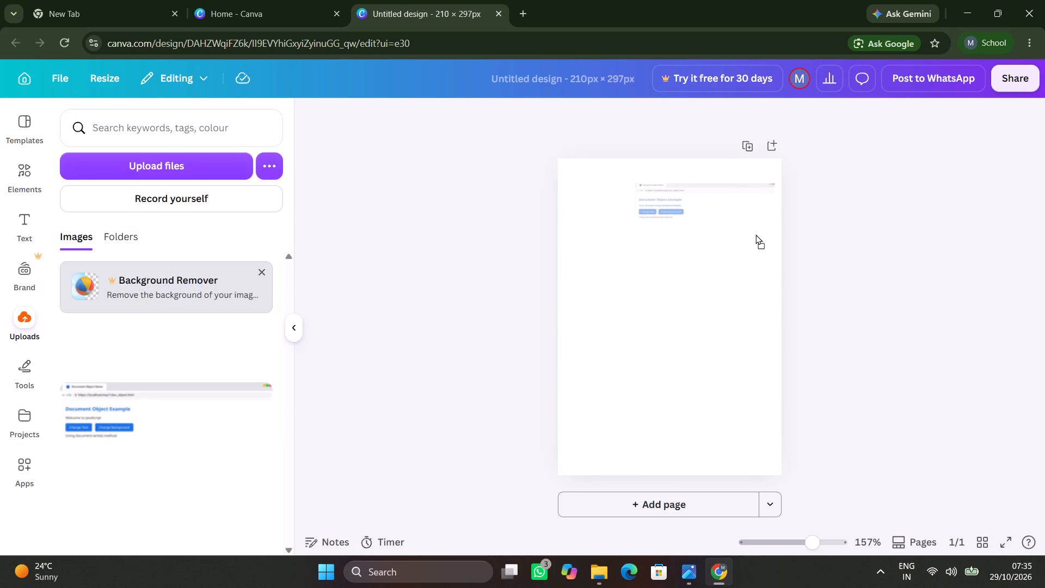
pyautogui.moveTo(755, 234); pyautogui.dragTo(730, 236)
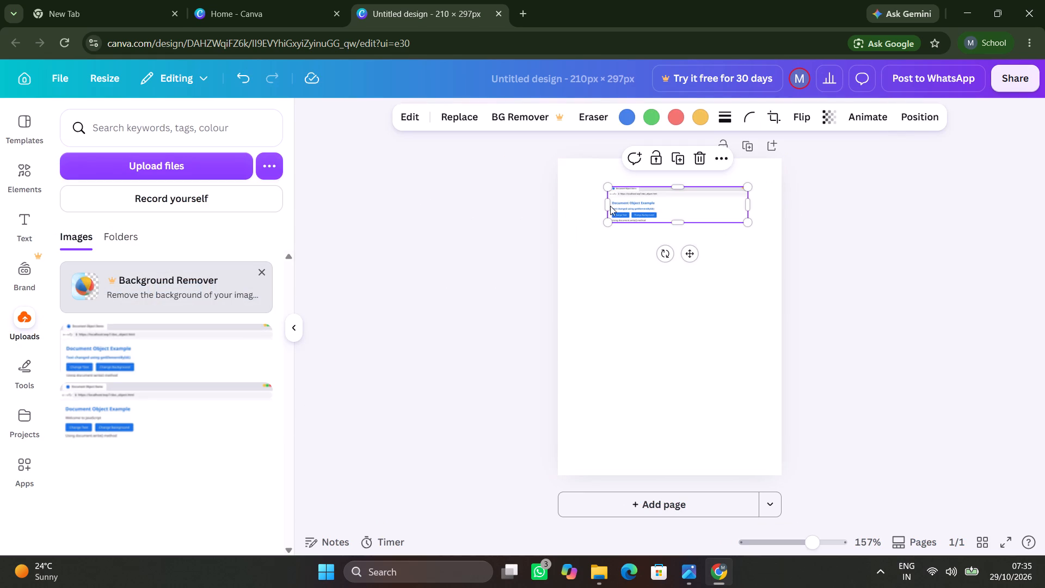
pyautogui.moveTo(604, 206); pyautogui.dragTo(561, 186)
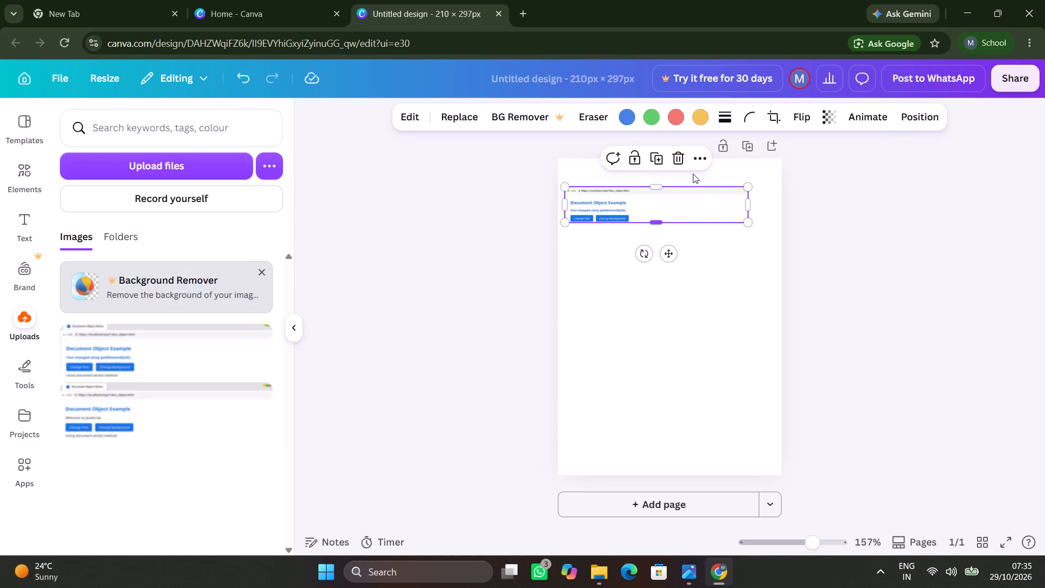
pyautogui.doubleClick(659, 183)
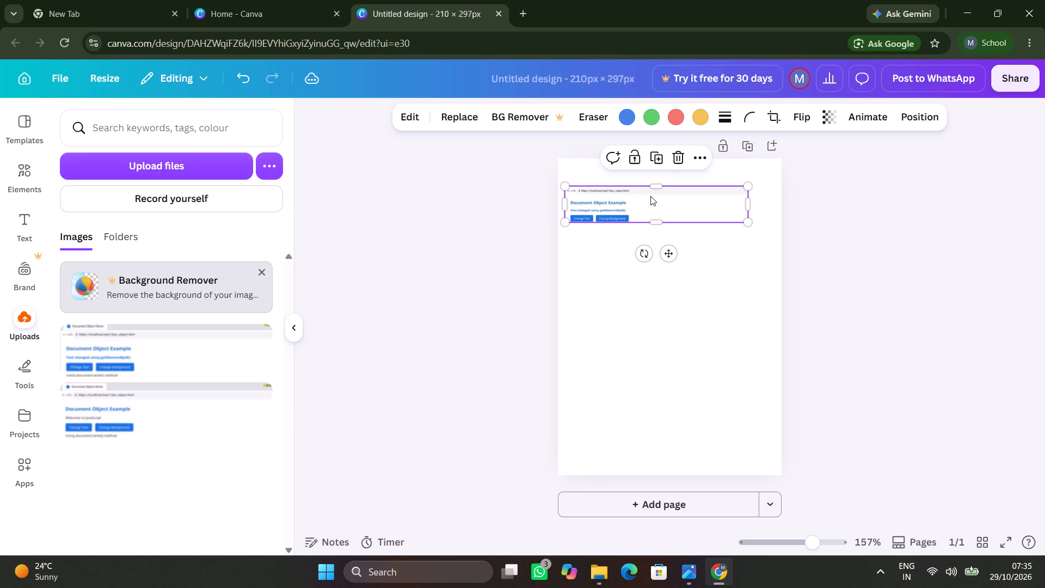
pyautogui.click(650, 205)
pyautogui.moveTo(650, 205); pyautogui.dragTo(661, 183)
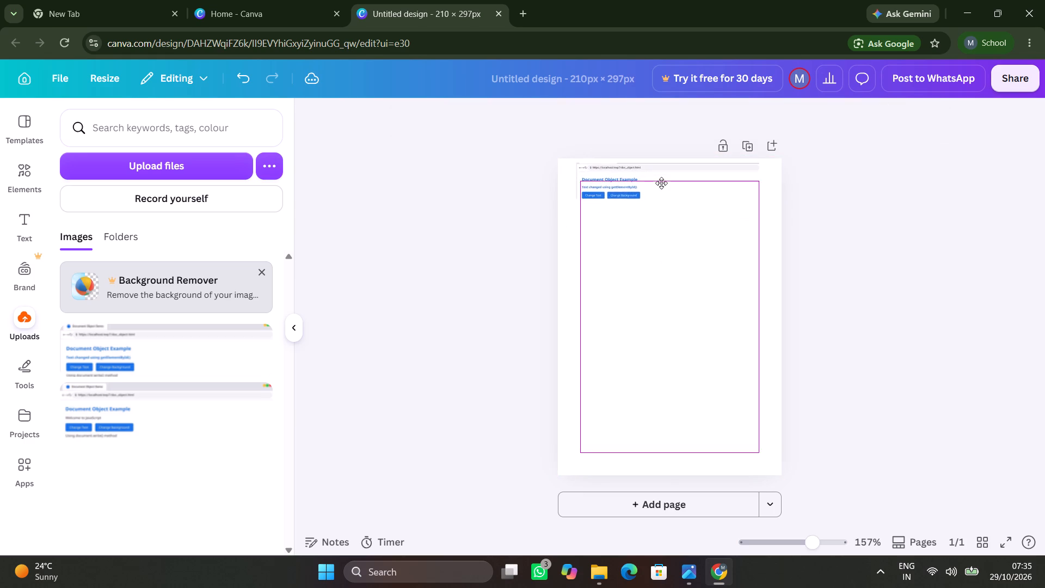
pyautogui.moveTo(661, 183); pyautogui.dragTo(648, 186)
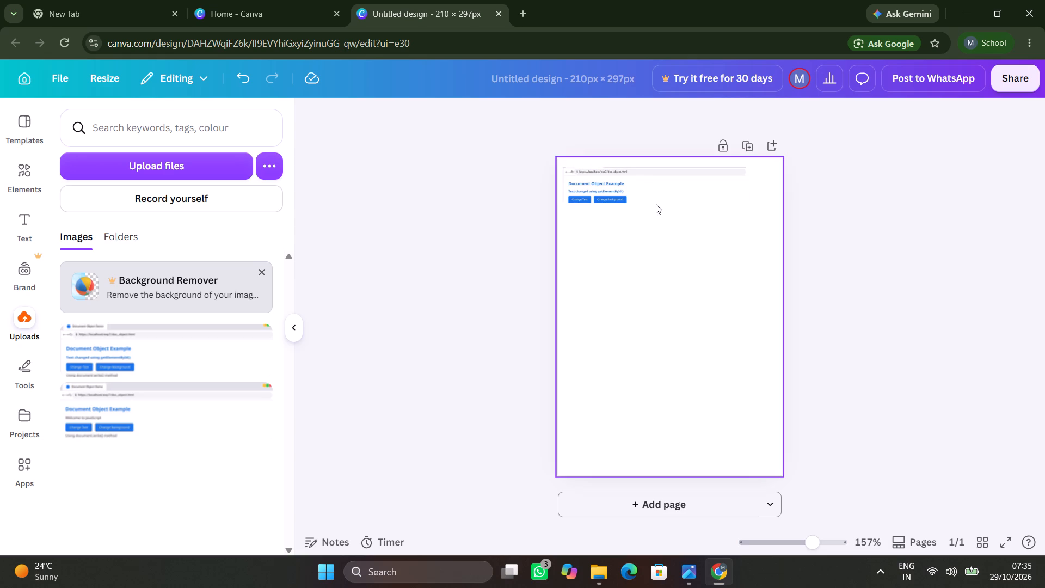
# Stretch the placed screenshot to the page's top, left and right edges at 210 px wide, and extend its bottom edge slightly.
pyautogui.click(655, 171)
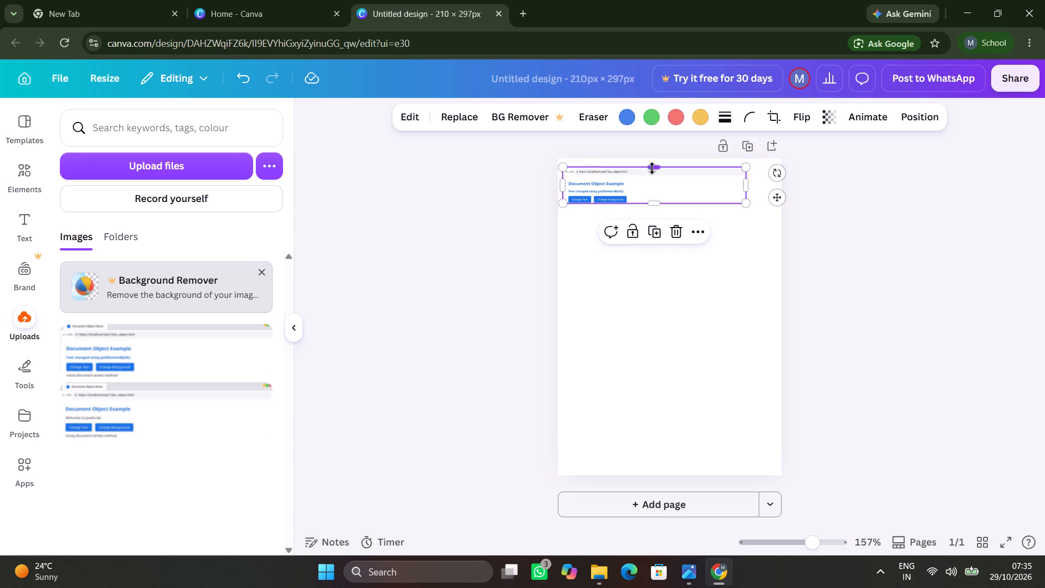
pyautogui.doubleClick(655, 166)
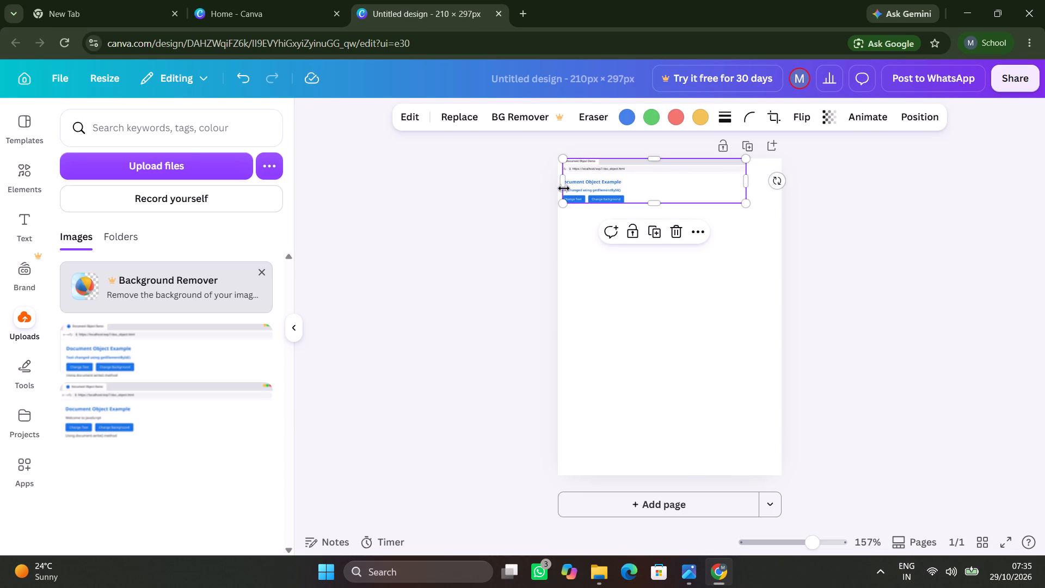
pyautogui.click(560, 182)
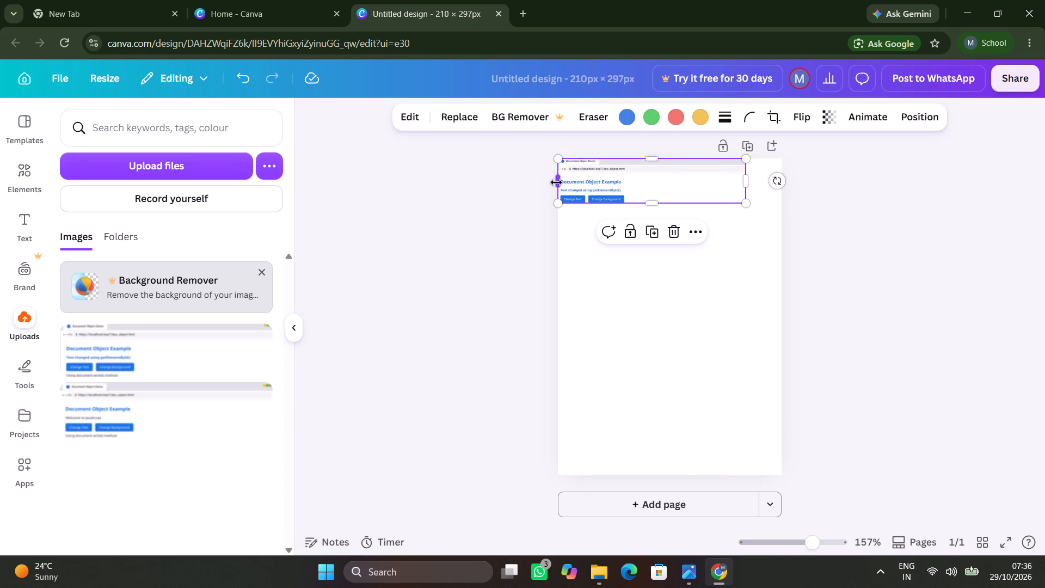
pyautogui.click(651, 204)
pyautogui.moveTo(748, 180); pyautogui.dragTo(769, 177)
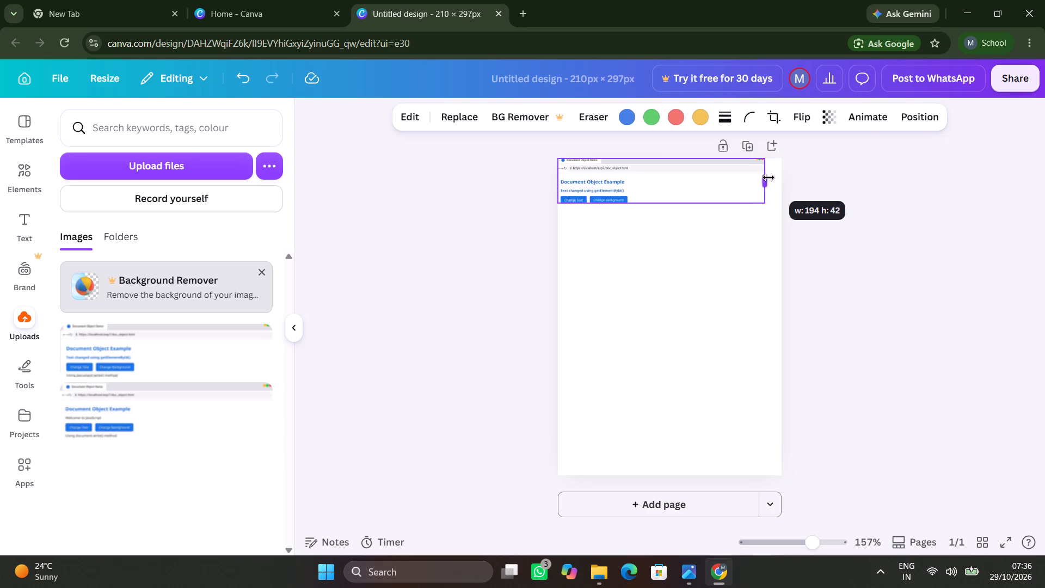
pyautogui.moveTo(769, 177); pyautogui.dragTo(781, 189)
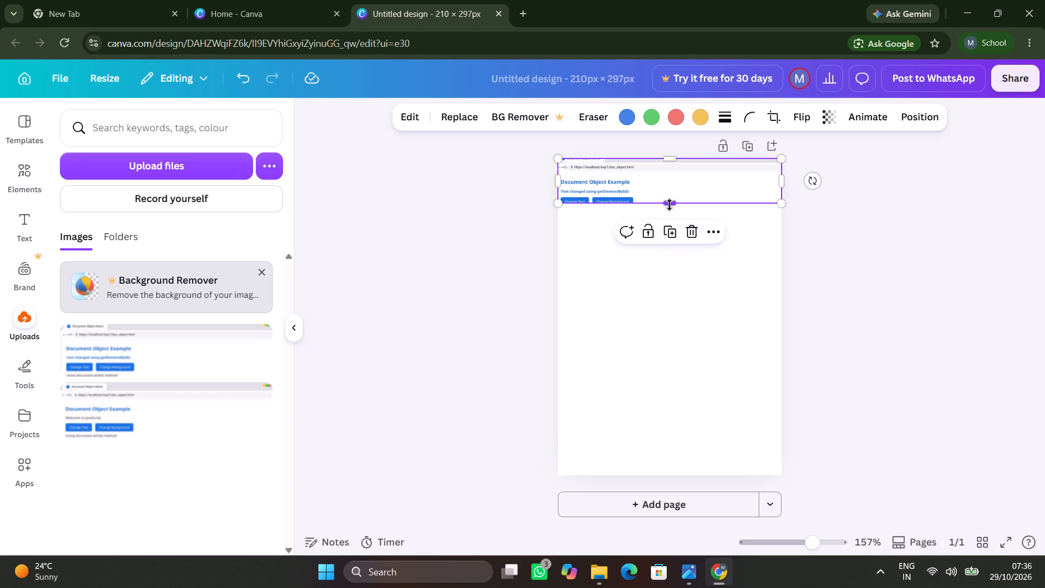
pyautogui.moveTo(671, 204); pyautogui.dragTo(671, 208)
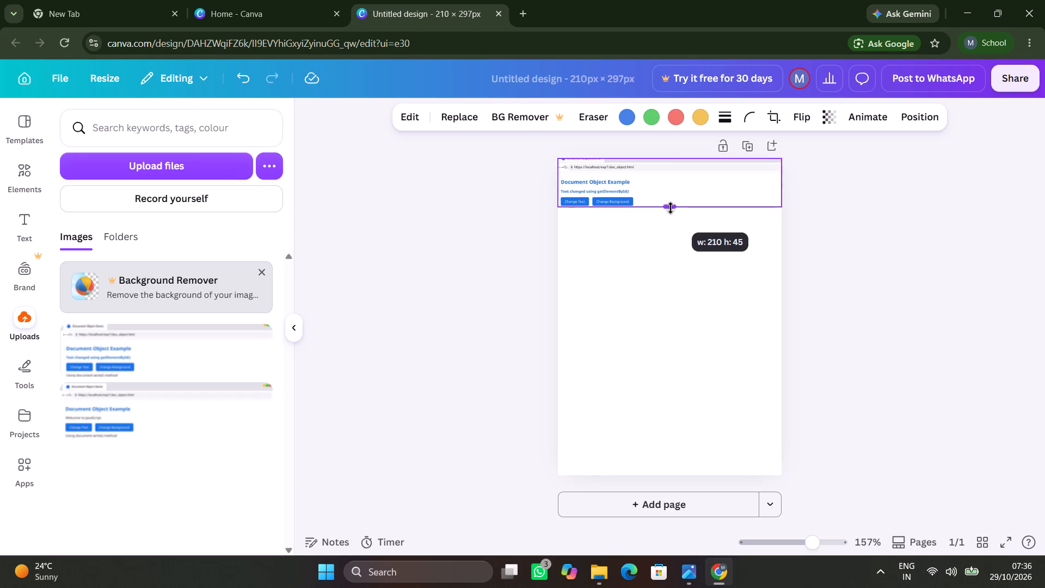
pyautogui.moveTo(671, 208); pyautogui.dragTo(671, 211)
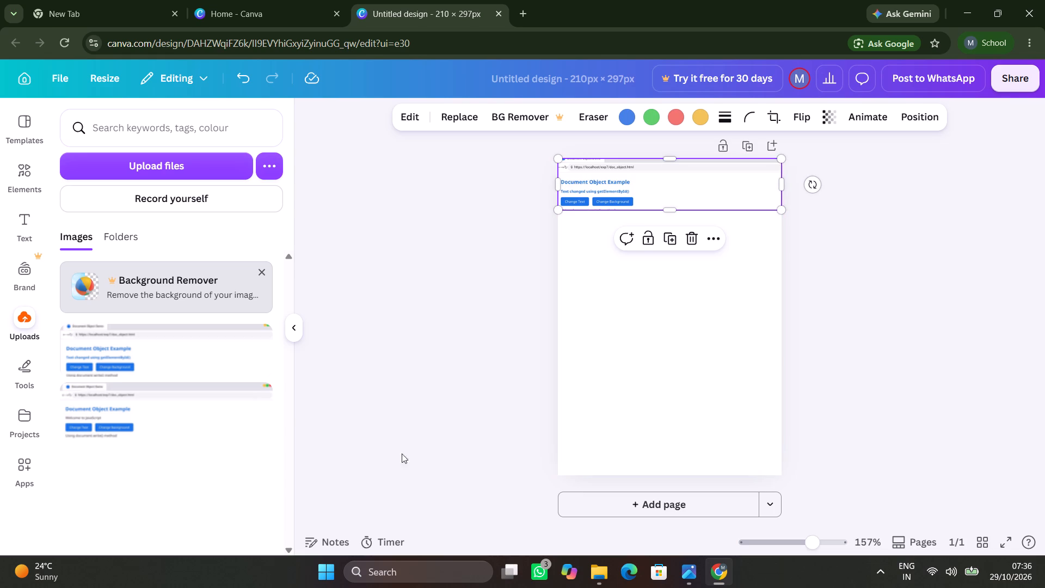
# Add the "Welcome to JavaScript" screenshot to the page and position it just below the first screenshot.
pyautogui.click(169, 404)
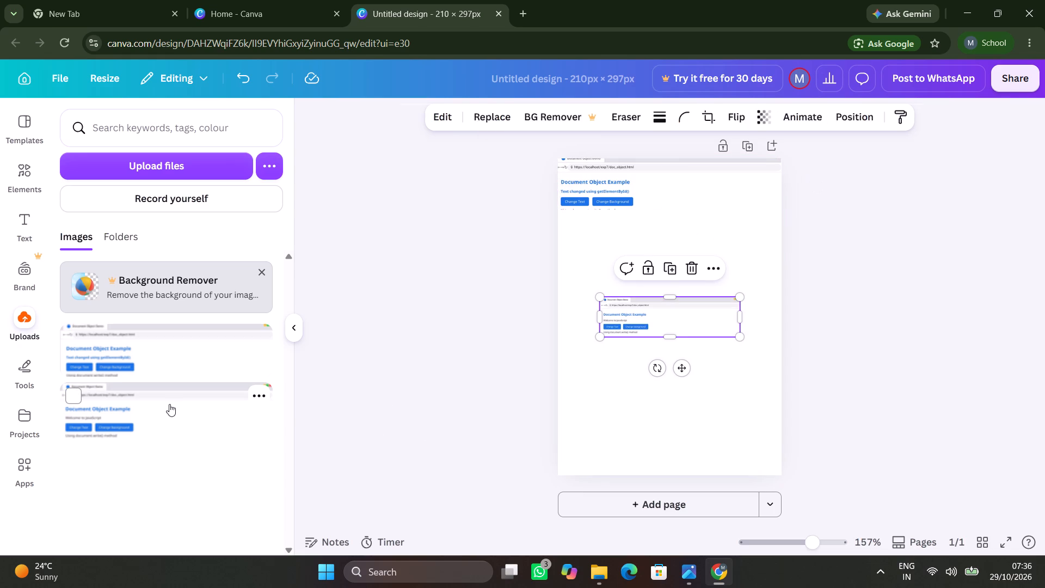
pyautogui.click(636, 307)
pyautogui.moveTo(636, 307); pyautogui.dragTo(594, 222)
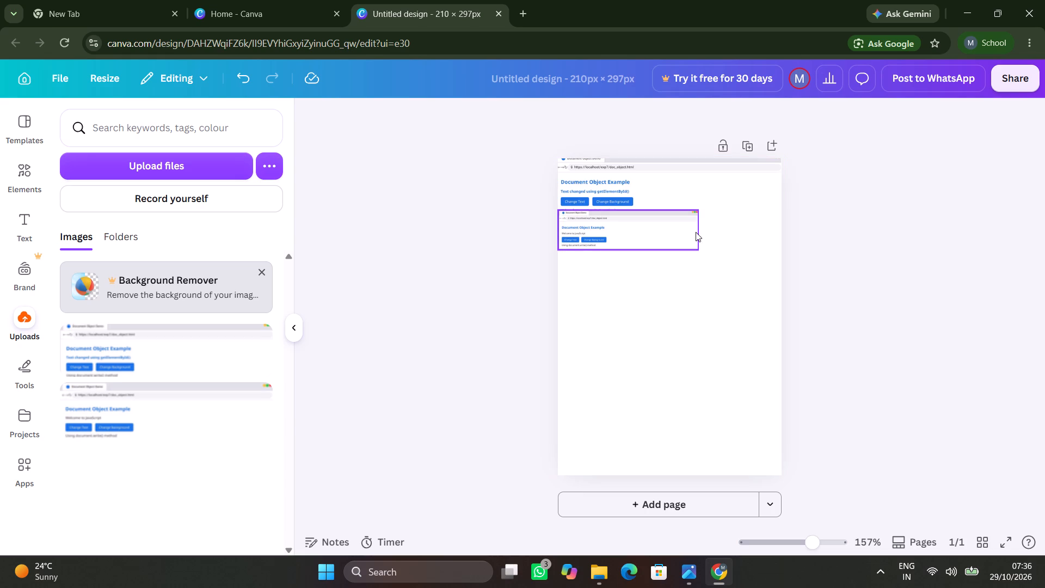
pyautogui.moveTo(696, 232); pyautogui.dragTo(709, 241)
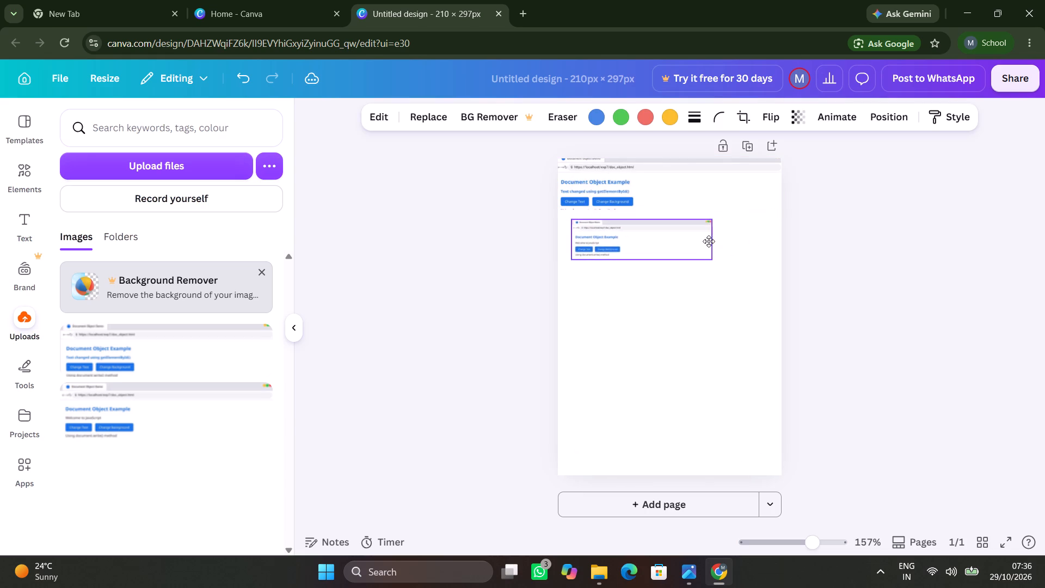
pyautogui.moveTo(709, 241); pyautogui.dragTo(700, 231)
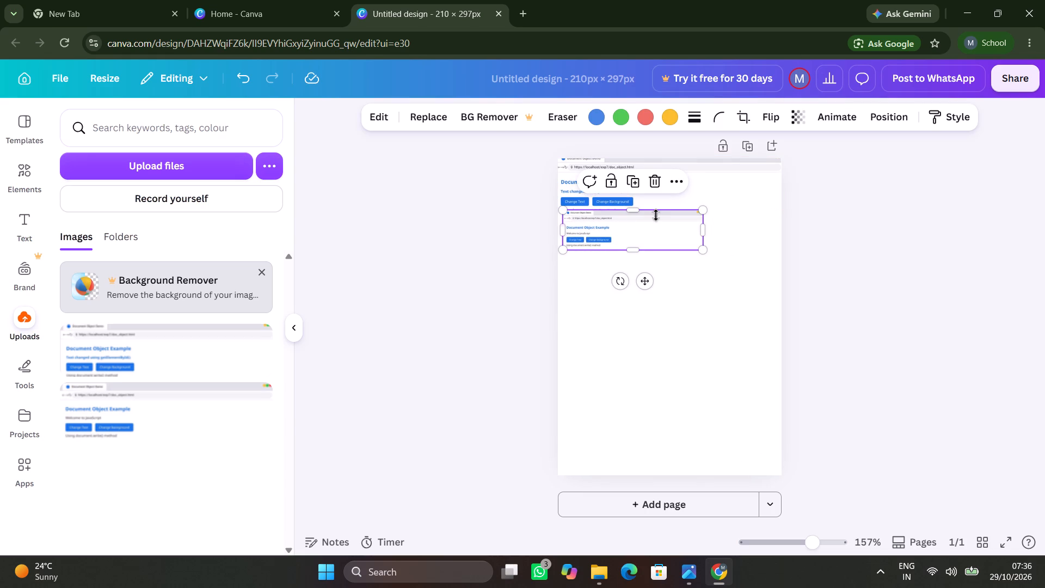
pyautogui.moveTo(661, 231); pyautogui.dragTo(680, 234)
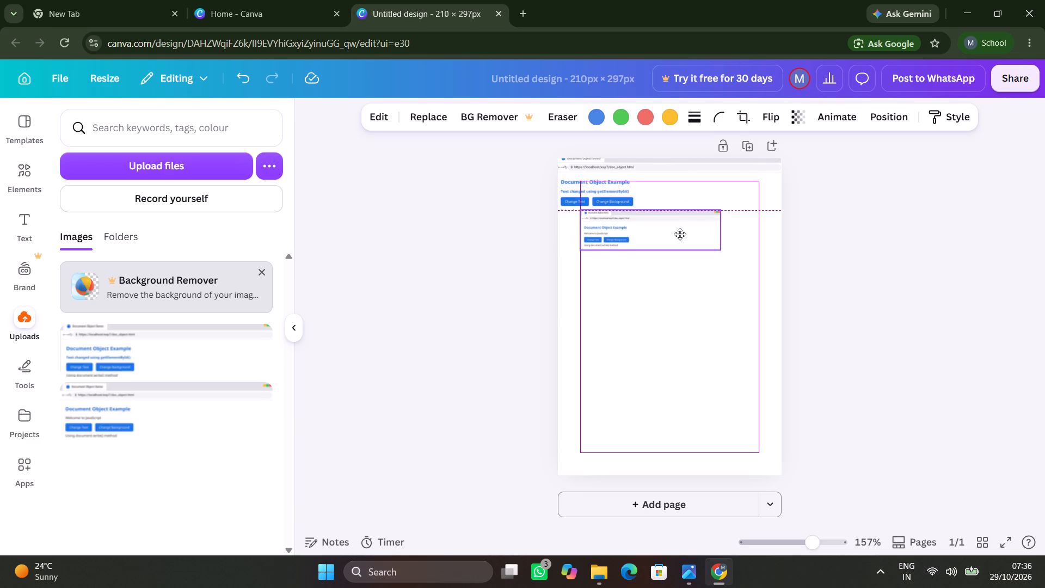
pyautogui.moveTo(680, 234); pyautogui.dragTo(680, 238)
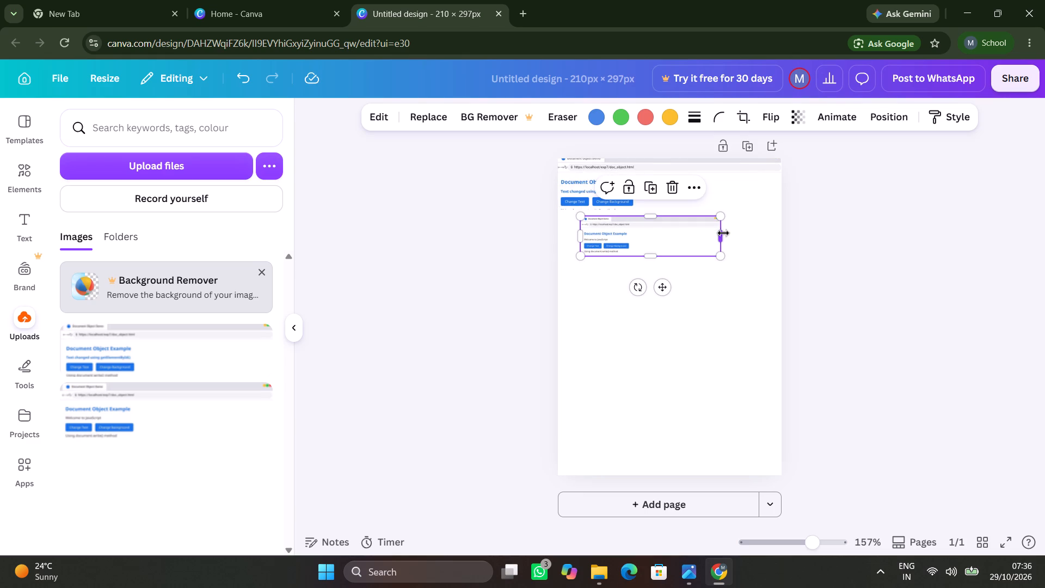
# Stretch the "Welcome to JavaScript" screenshot to both side edges of the page at 210 px wide, extending its bottom to include the document.write() line.
pyautogui.moveTo(723, 233); pyautogui.dragTo(847, 235)
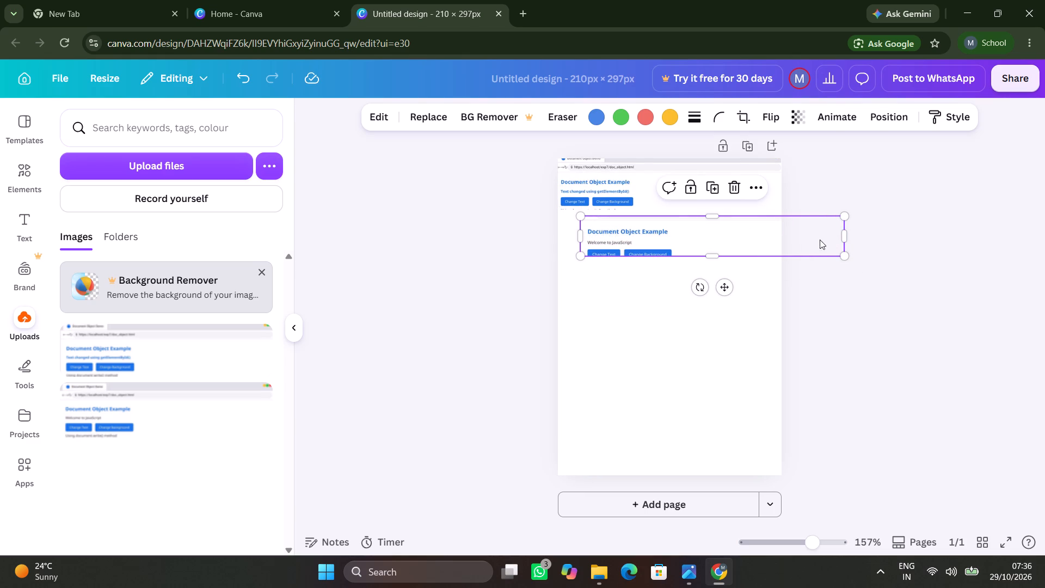
pyautogui.moveTo(845, 234); pyautogui.dragTo(777, 247)
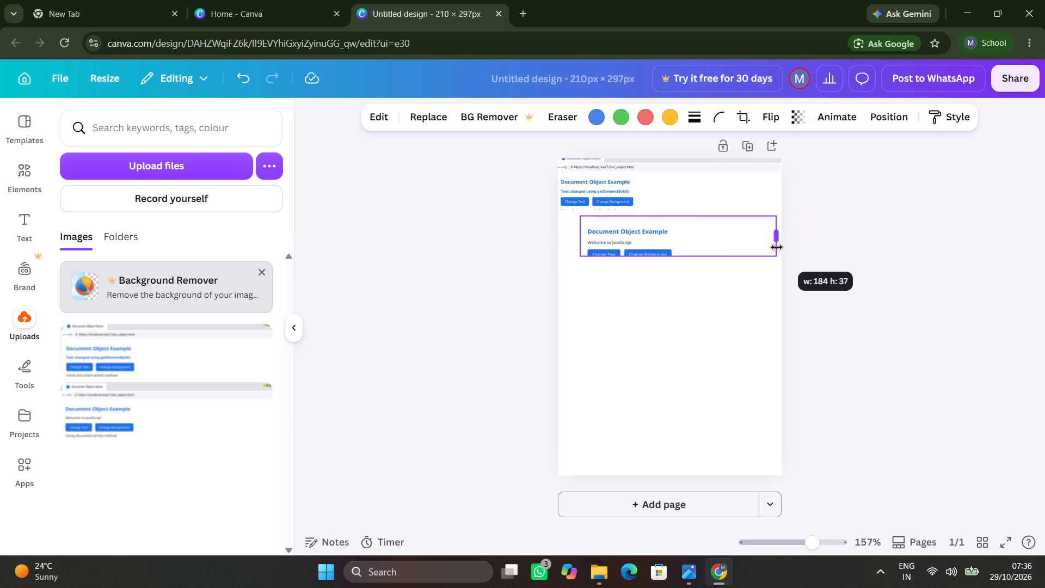
pyautogui.moveTo(777, 247); pyautogui.dragTo(779, 246)
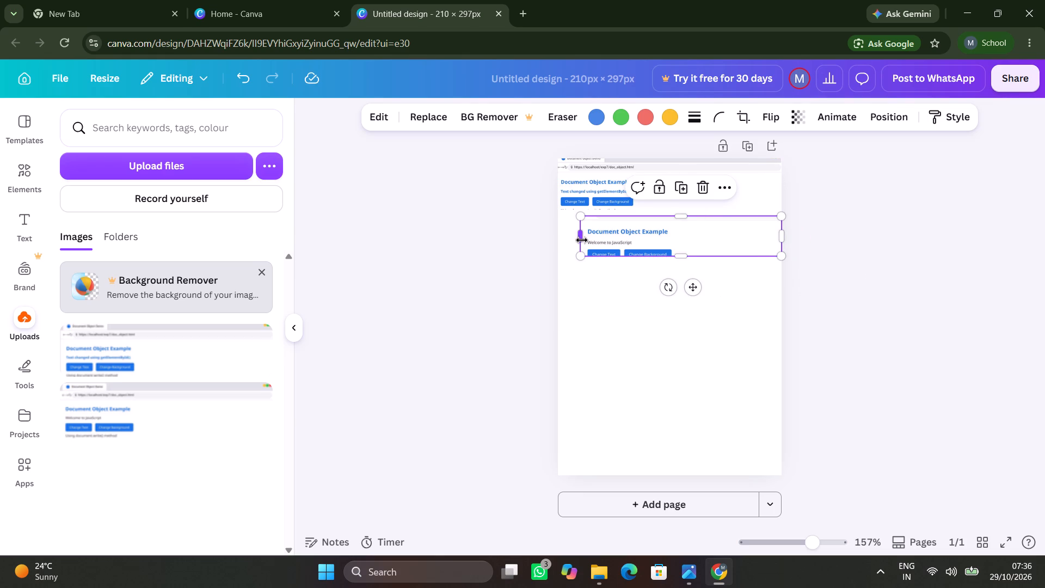
pyautogui.moveTo(581, 238); pyautogui.dragTo(563, 235)
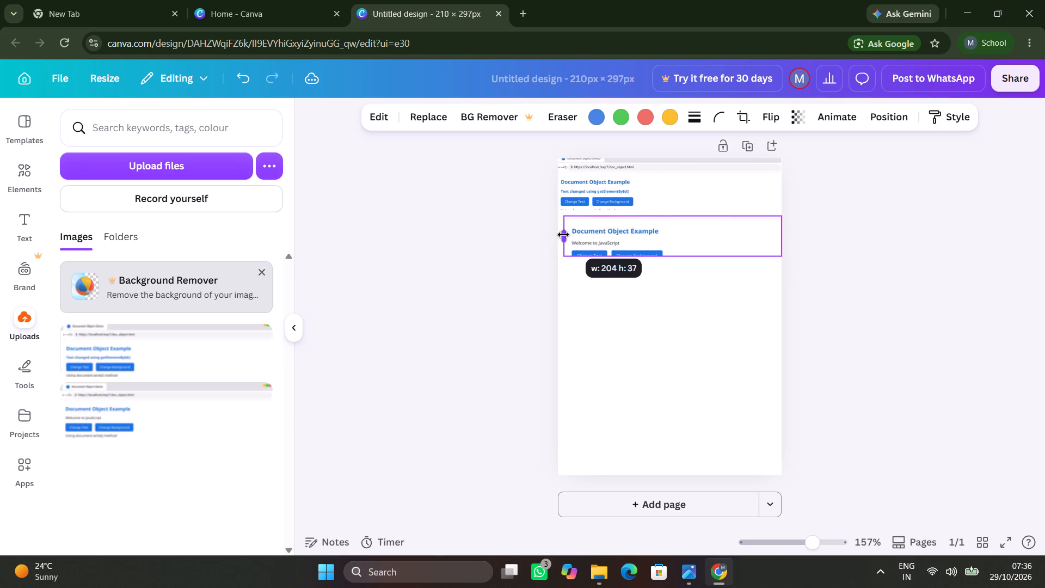
pyautogui.moveTo(563, 235); pyautogui.dragTo(561, 235)
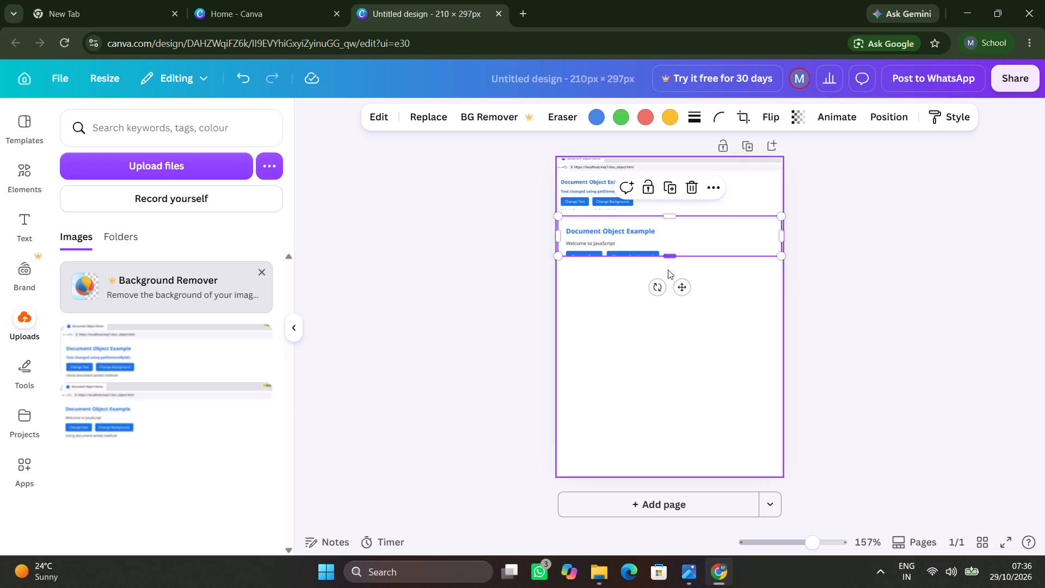
pyautogui.moveTo(668, 258); pyautogui.dragTo(668, 268)
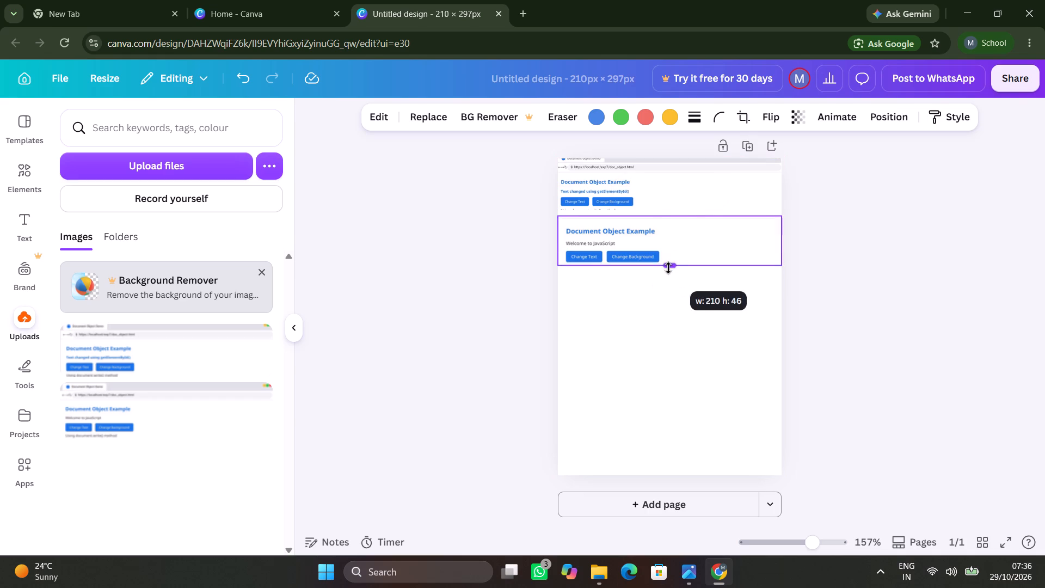
pyautogui.moveTo(668, 268); pyautogui.dragTo(677, 286)
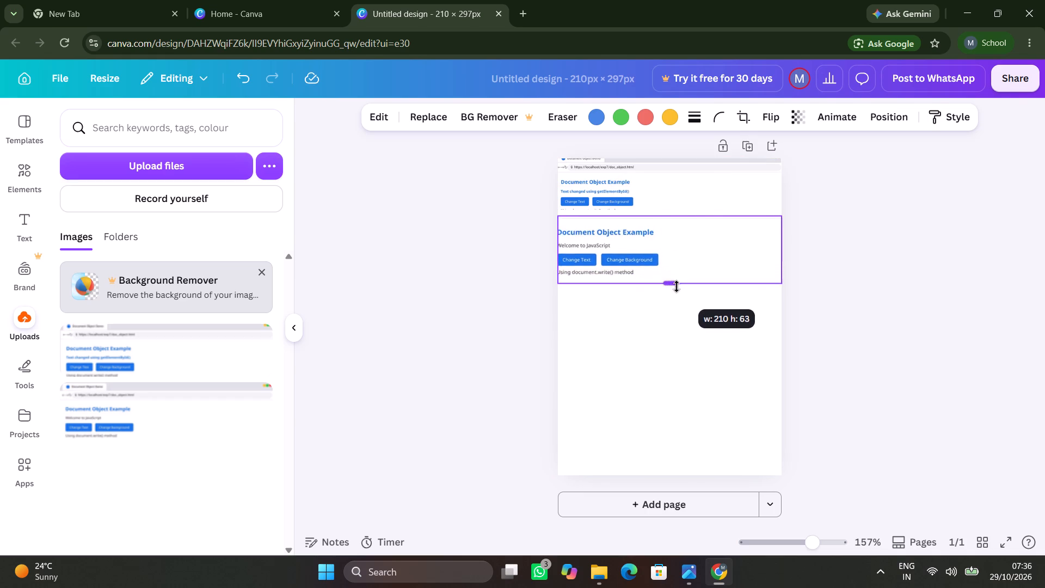
pyautogui.moveTo(677, 286); pyautogui.dragTo(675, 280)
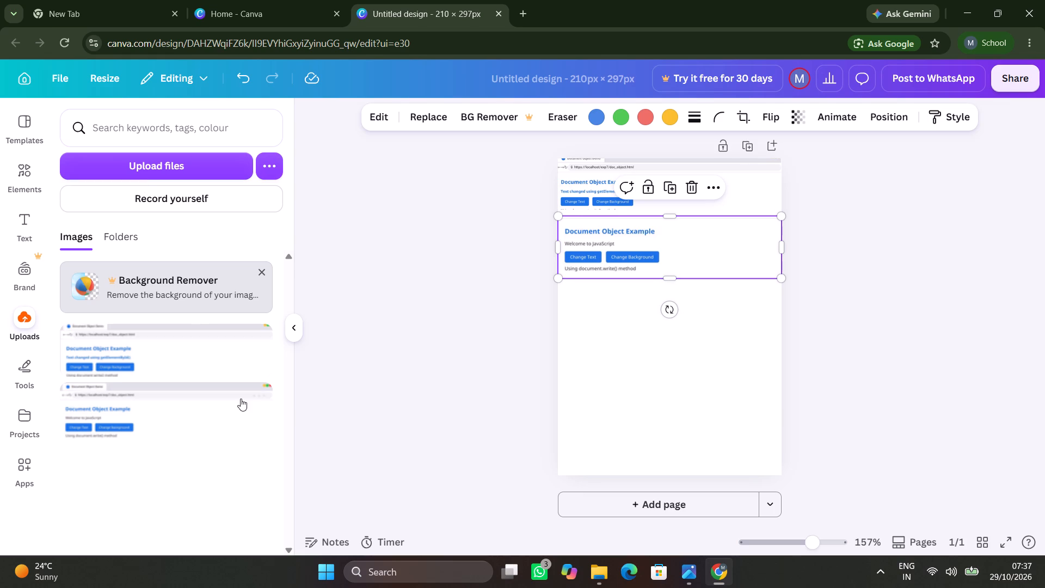
# Move both uploaded Document Object Example images to the trash, emptying the uploads.
pyautogui.click(261, 338)
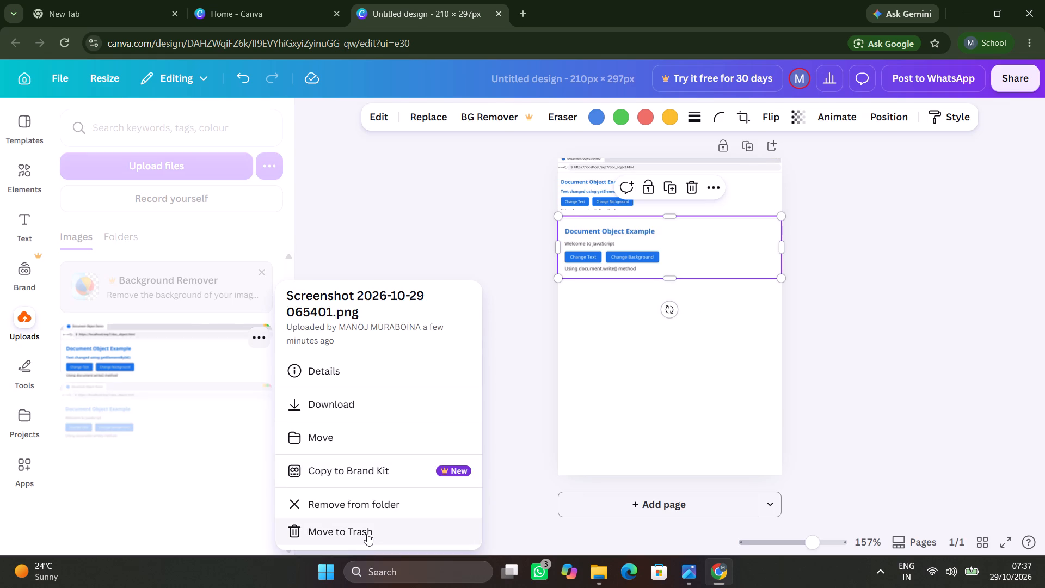
pyautogui.click(367, 533)
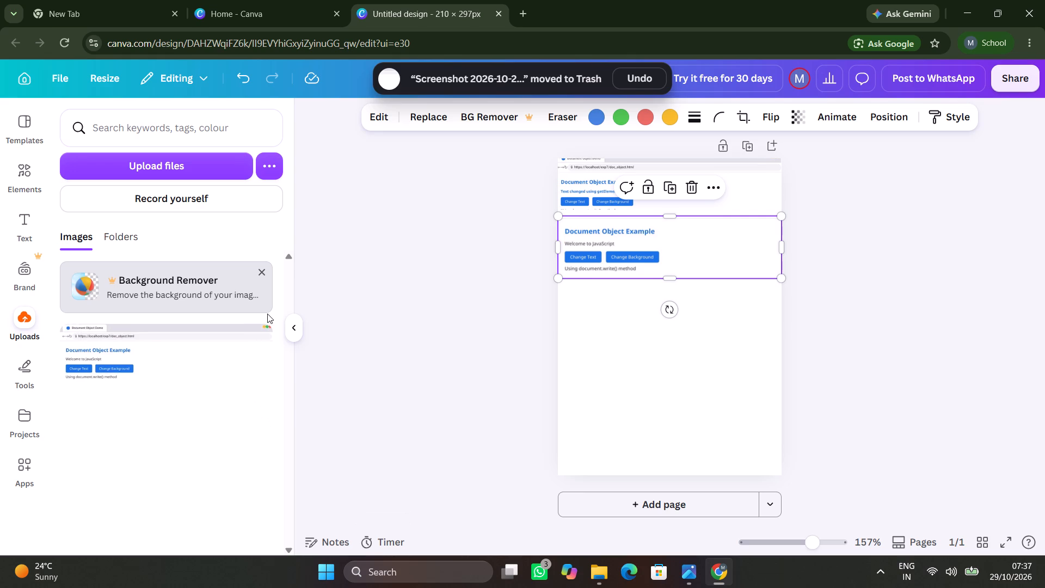
pyautogui.click(264, 342)
pyautogui.click(349, 526)
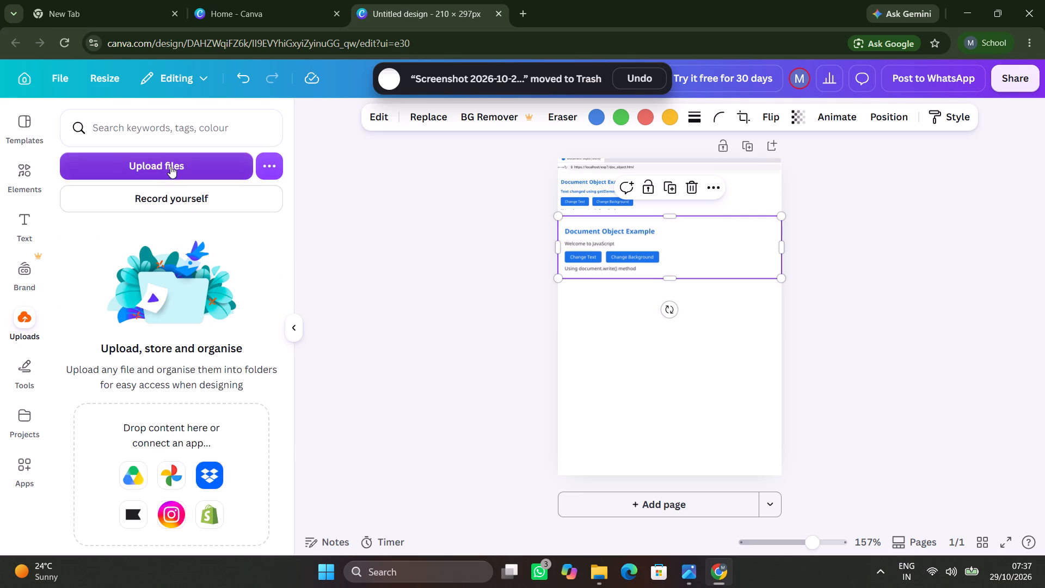
pyautogui.click(170, 166)
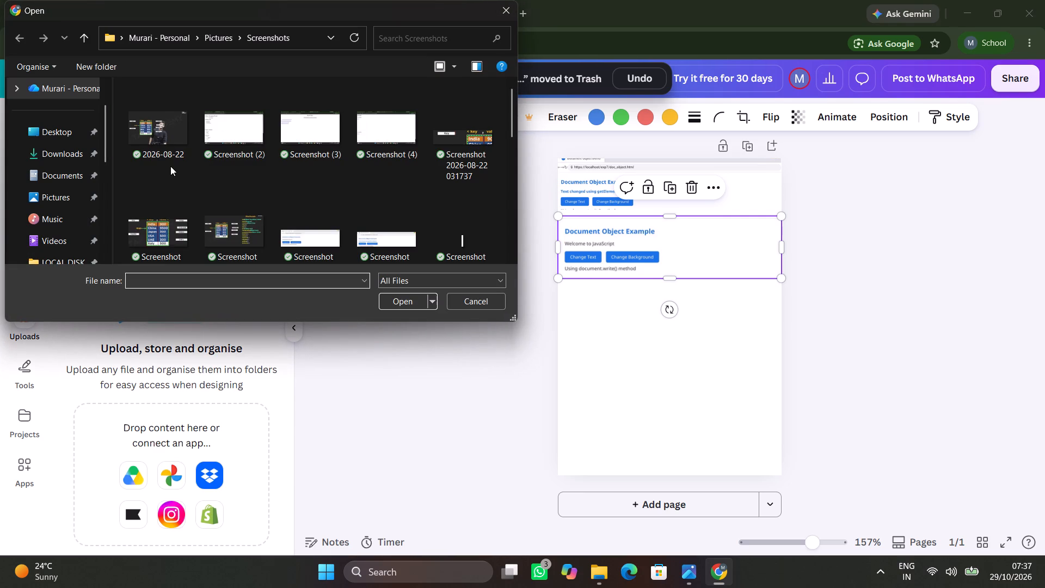
pyautogui.scroll(-2, 170, 166)
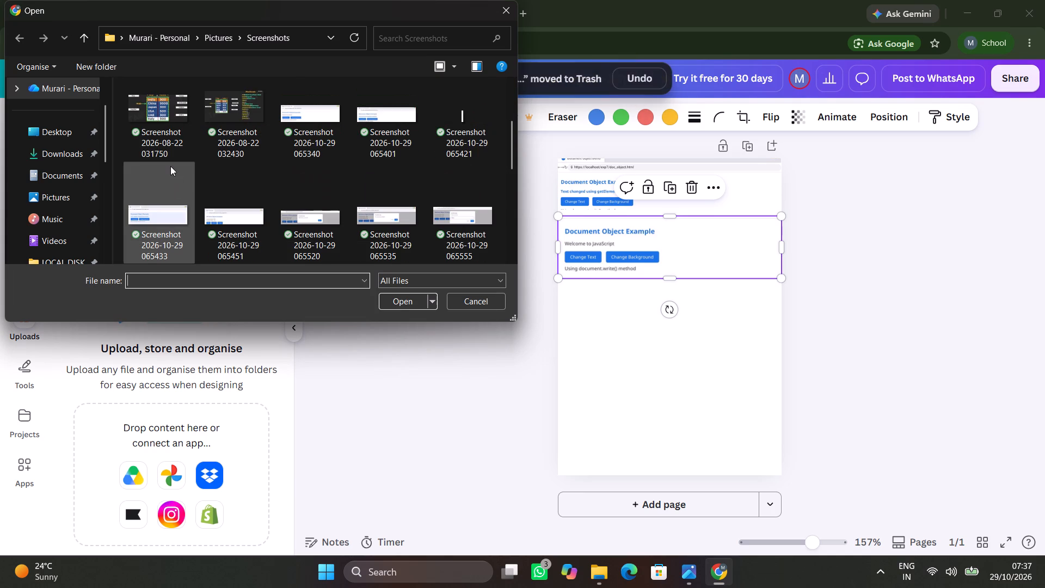
pyautogui.click(170, 166)
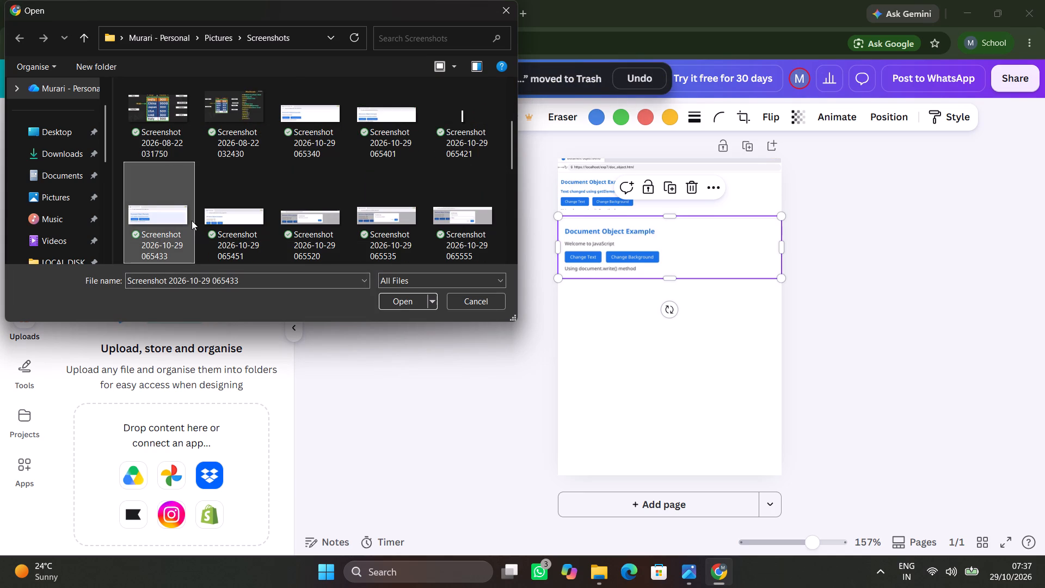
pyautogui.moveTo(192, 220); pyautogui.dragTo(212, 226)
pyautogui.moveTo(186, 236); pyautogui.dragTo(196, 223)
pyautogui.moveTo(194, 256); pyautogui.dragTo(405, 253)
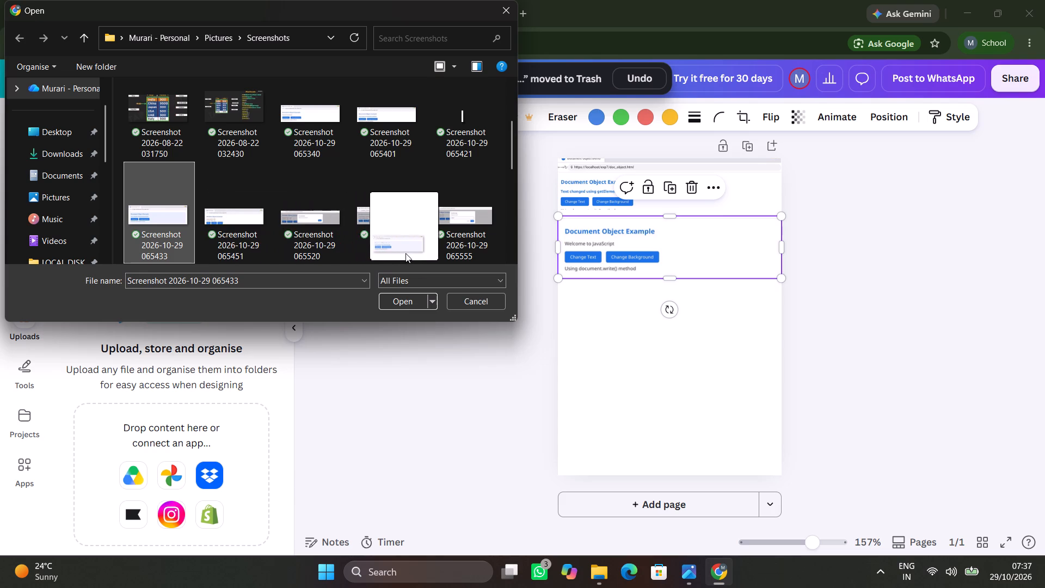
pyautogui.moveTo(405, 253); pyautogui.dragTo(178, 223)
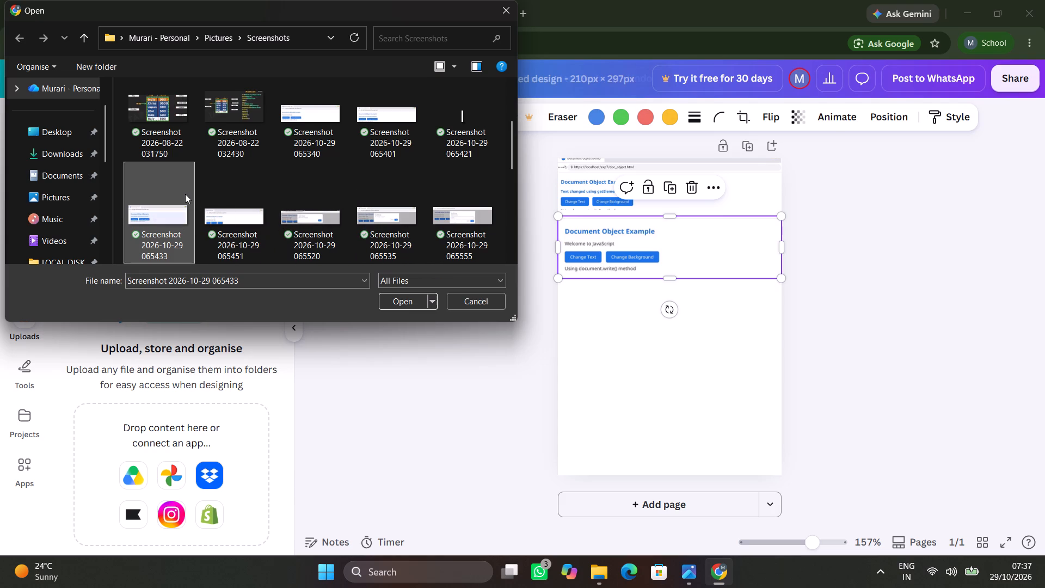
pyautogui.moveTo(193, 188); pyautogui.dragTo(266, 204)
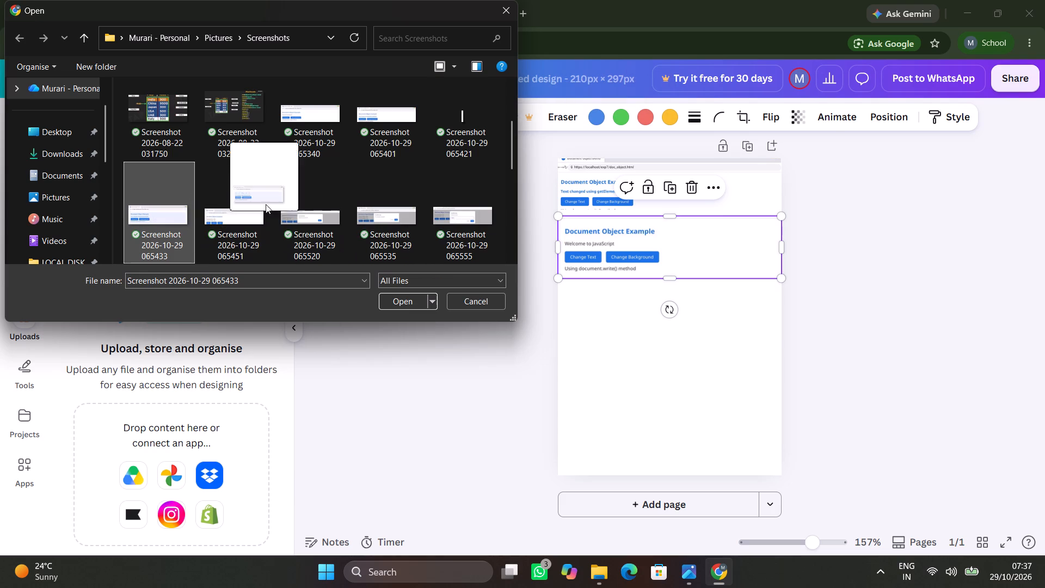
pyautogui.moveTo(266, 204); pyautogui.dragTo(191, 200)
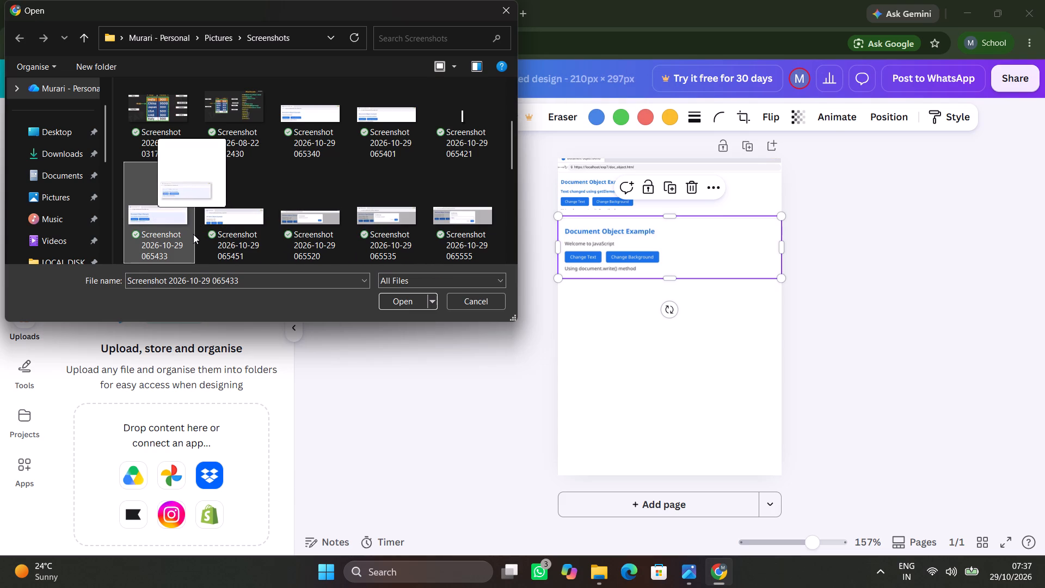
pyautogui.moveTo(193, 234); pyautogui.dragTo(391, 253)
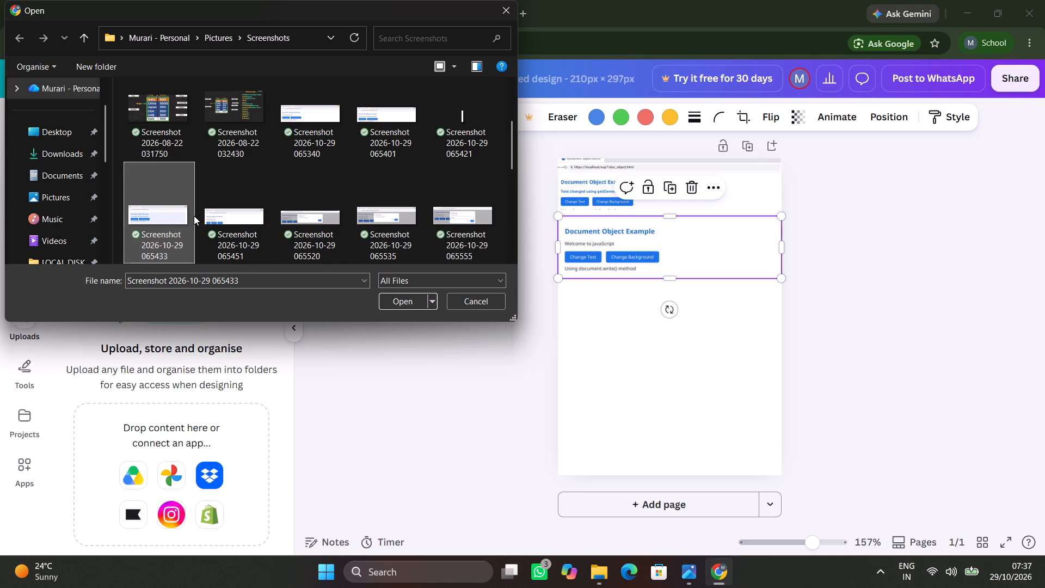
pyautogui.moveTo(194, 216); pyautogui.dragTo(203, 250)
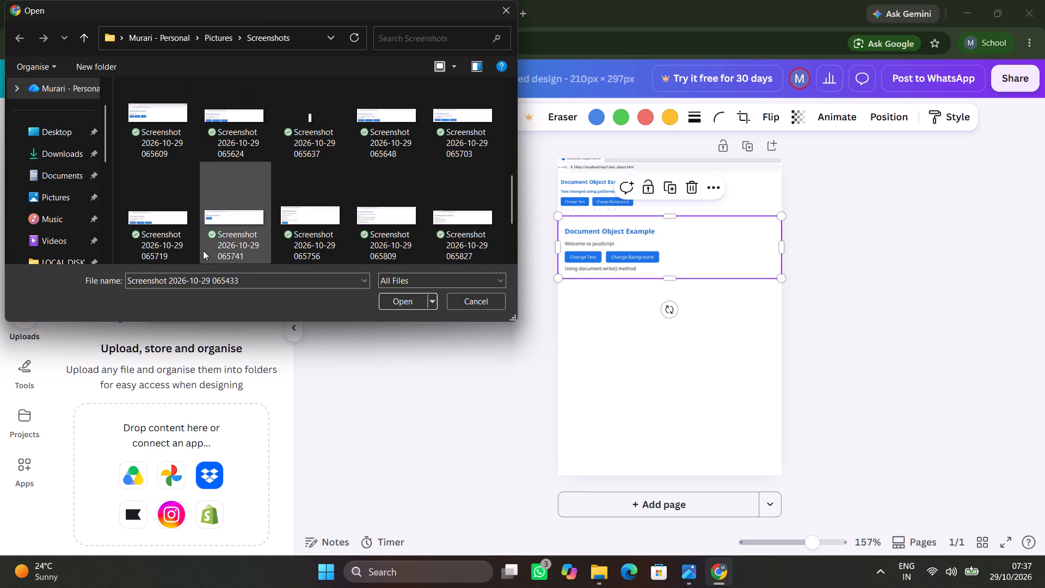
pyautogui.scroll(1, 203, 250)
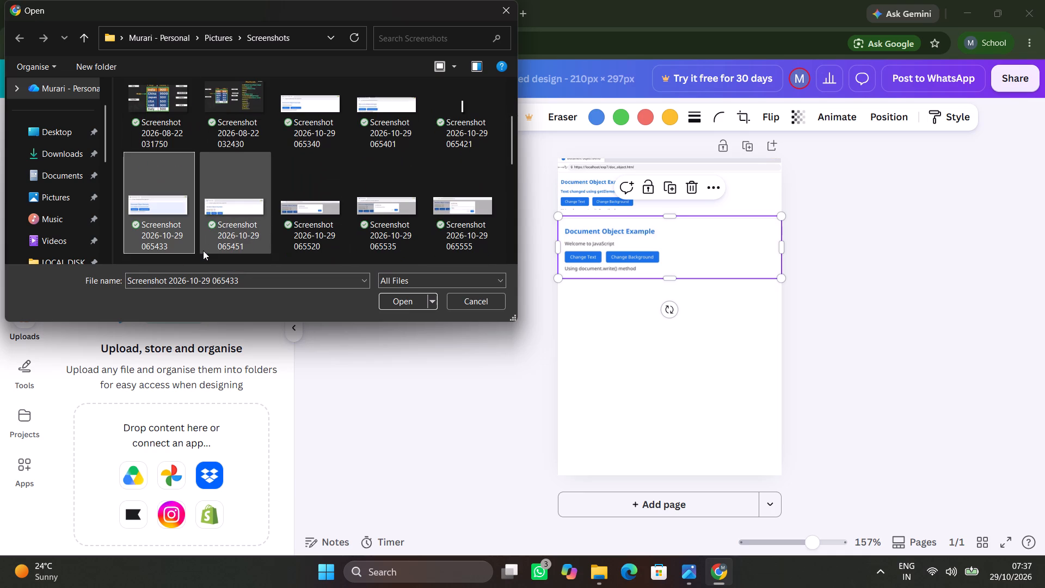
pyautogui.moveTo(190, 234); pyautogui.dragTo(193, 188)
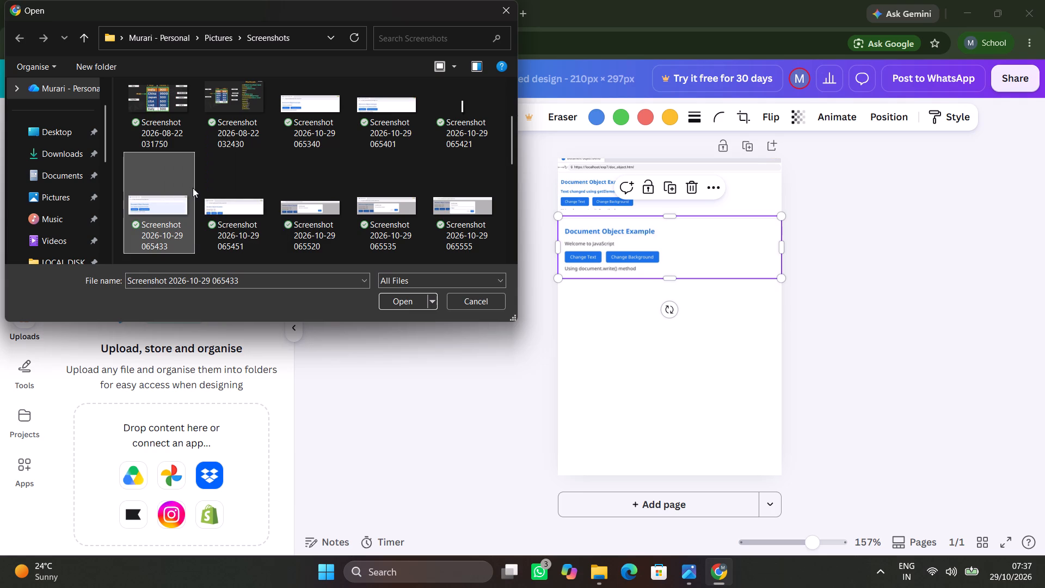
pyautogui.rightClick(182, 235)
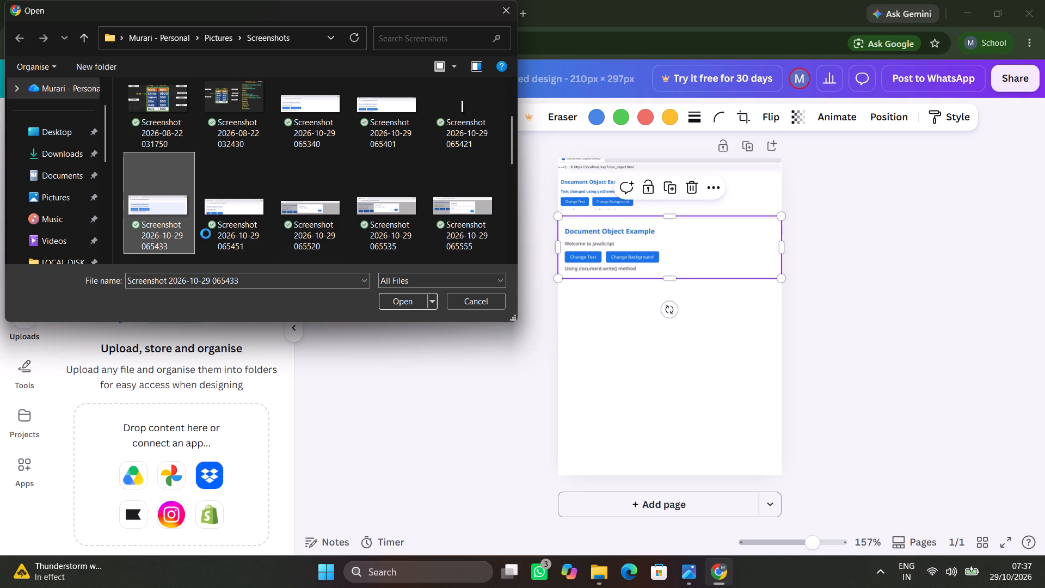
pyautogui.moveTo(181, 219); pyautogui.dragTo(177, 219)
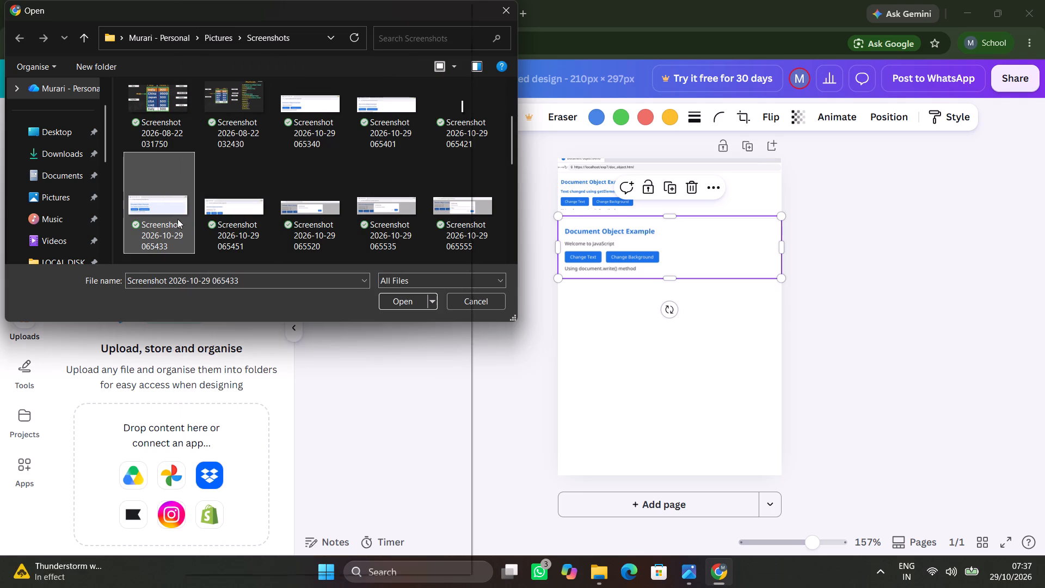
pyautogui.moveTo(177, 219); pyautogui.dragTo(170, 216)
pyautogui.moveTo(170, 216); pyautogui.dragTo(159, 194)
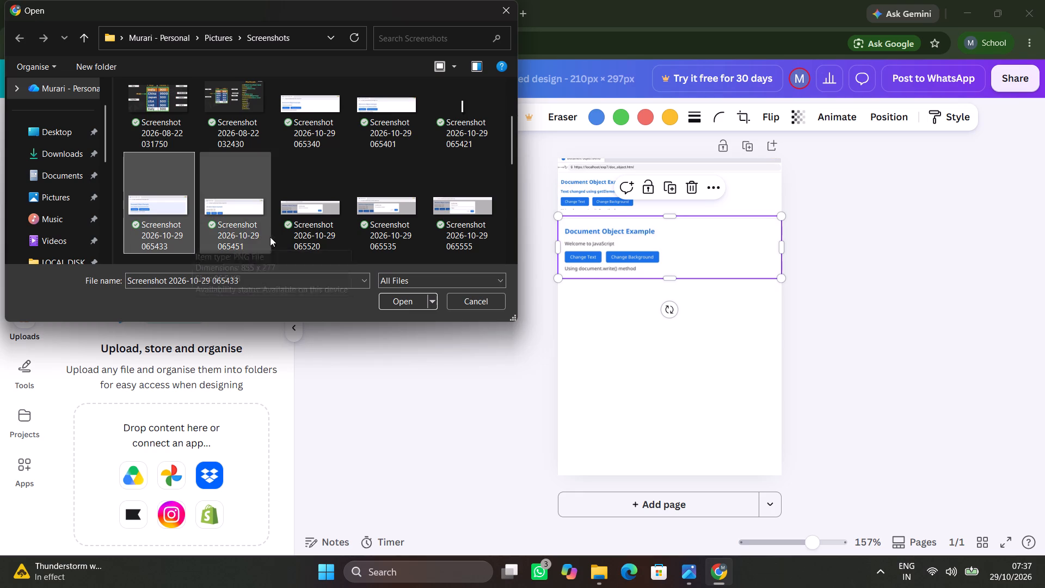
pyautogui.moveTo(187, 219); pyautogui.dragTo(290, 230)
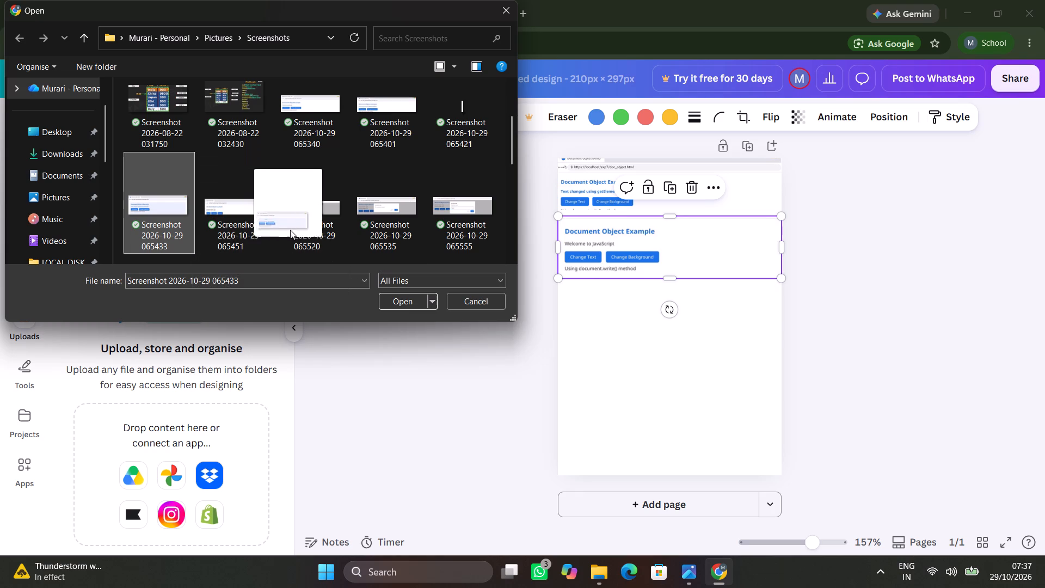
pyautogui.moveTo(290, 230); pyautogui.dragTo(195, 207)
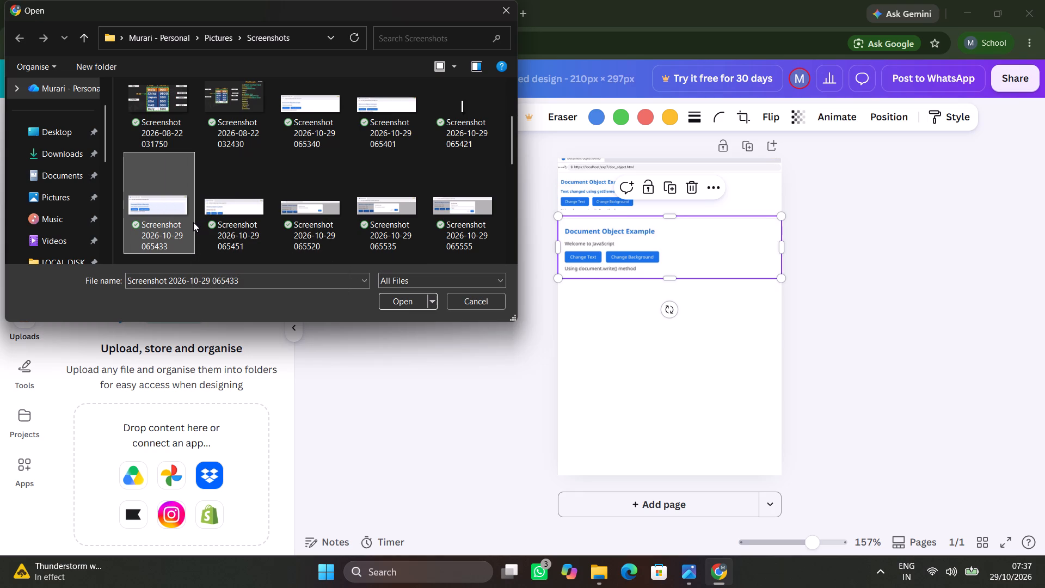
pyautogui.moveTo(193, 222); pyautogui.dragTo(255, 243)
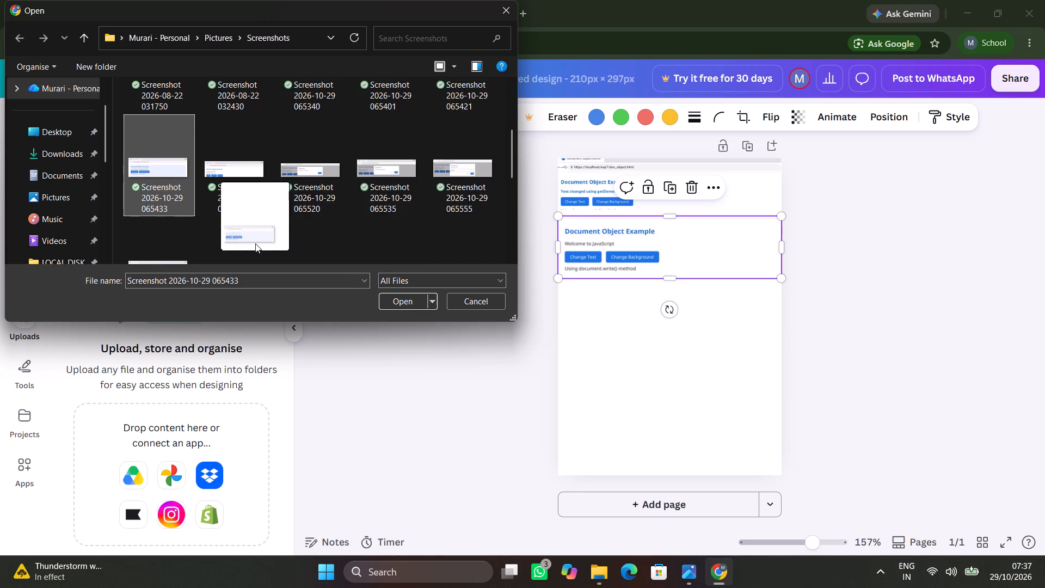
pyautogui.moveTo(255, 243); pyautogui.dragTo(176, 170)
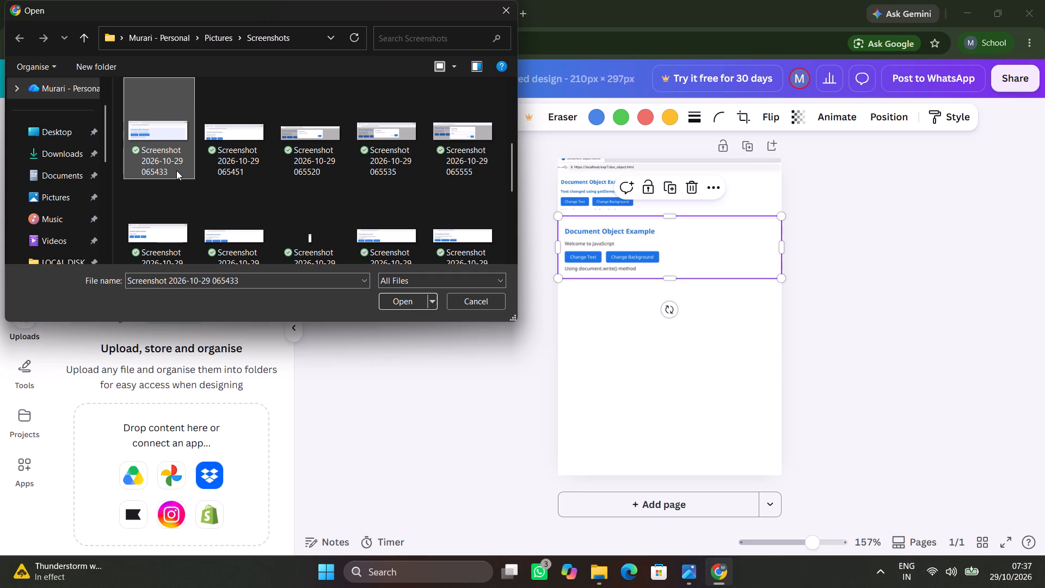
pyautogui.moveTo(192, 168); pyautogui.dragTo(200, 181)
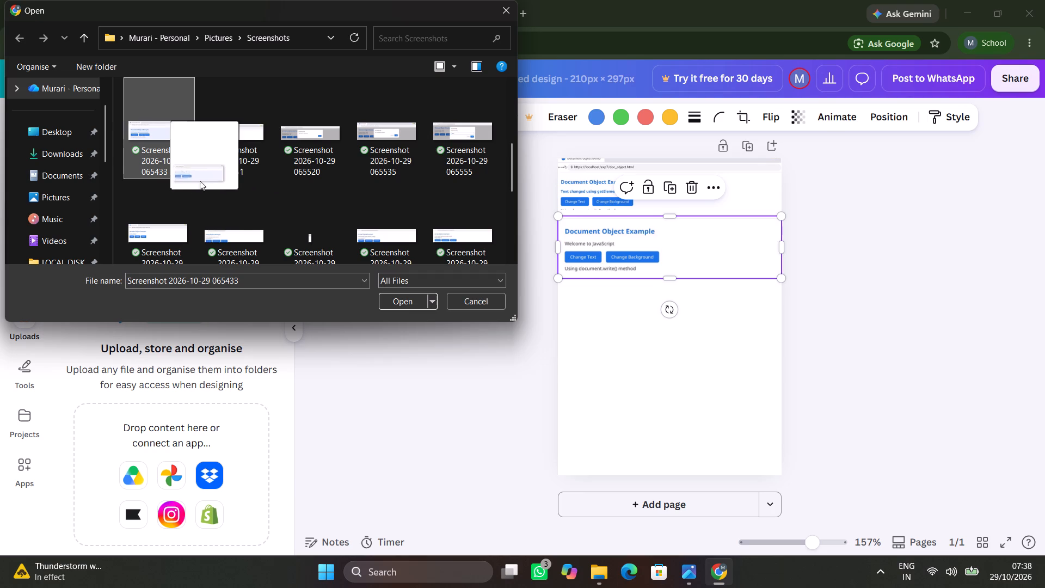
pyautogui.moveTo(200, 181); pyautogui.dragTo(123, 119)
pyautogui.moveTo(123, 119); pyautogui.dragTo(394, 216)
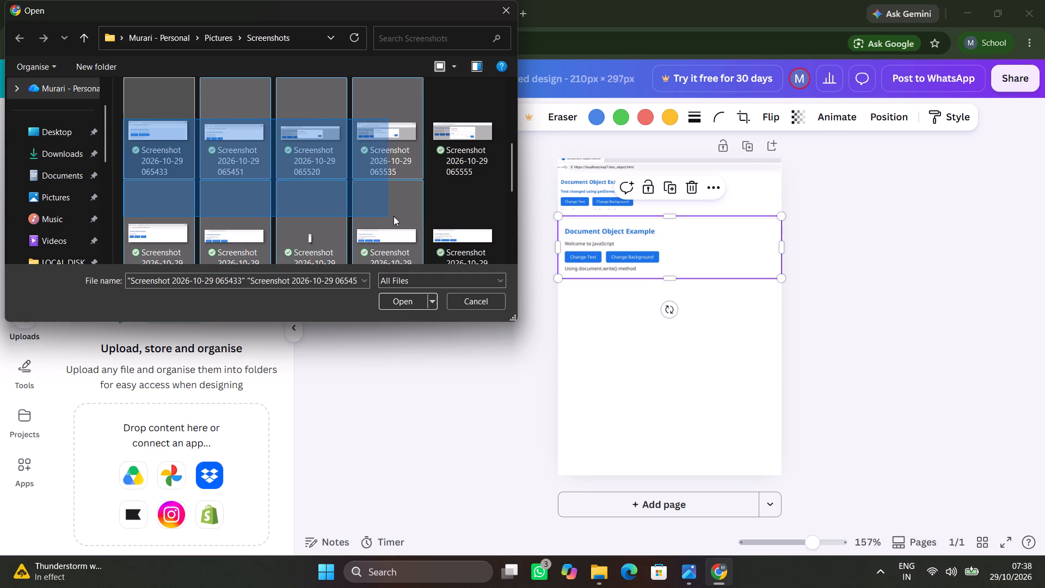
pyautogui.moveTo(394, 216); pyautogui.dragTo(347, 241)
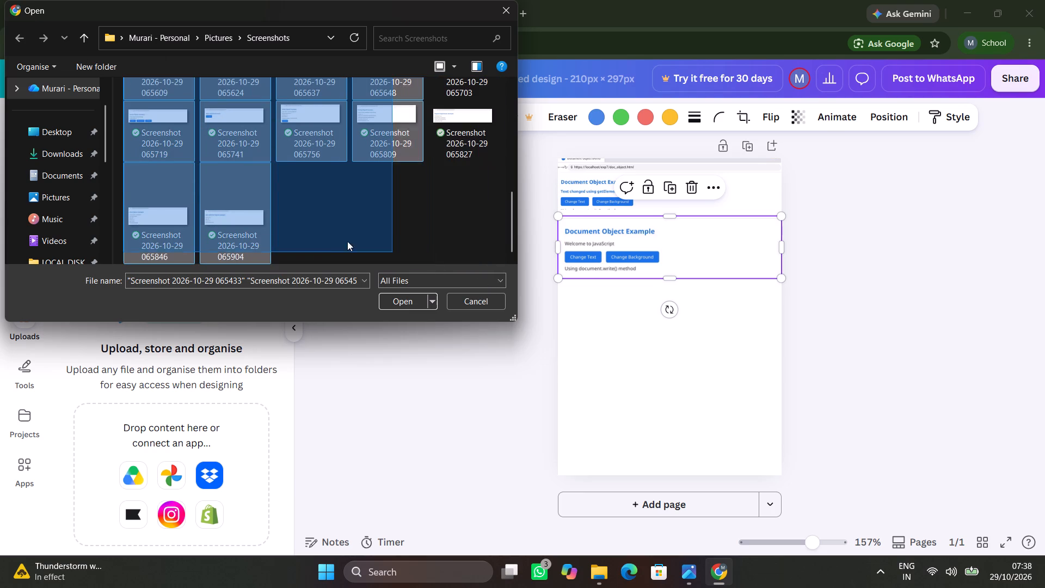
pyautogui.moveTo(347, 241); pyautogui.dragTo(452, 263)
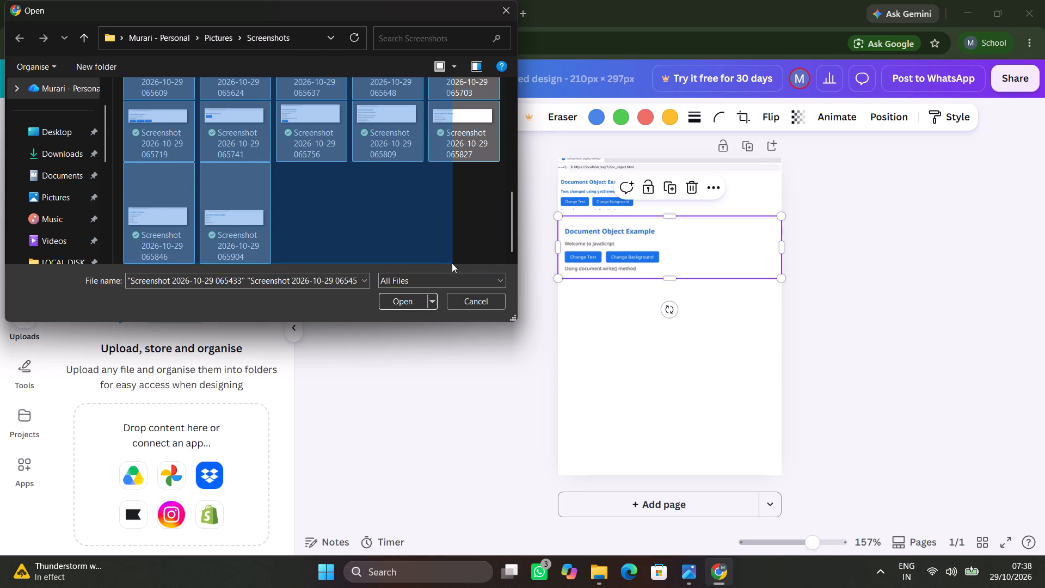
pyautogui.moveTo(452, 263); pyautogui.dragTo(454, 267)
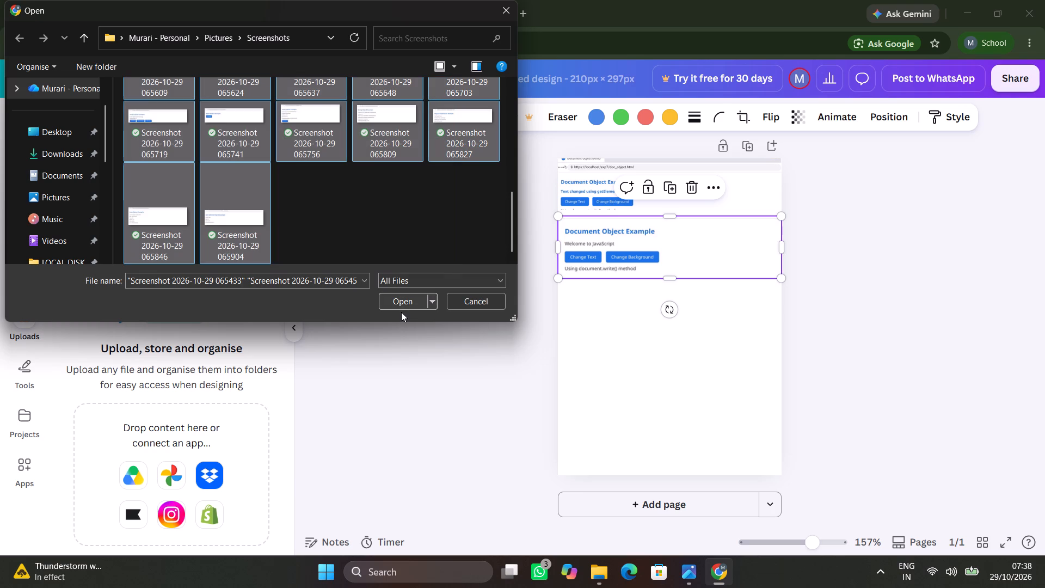
pyautogui.click(398, 304)
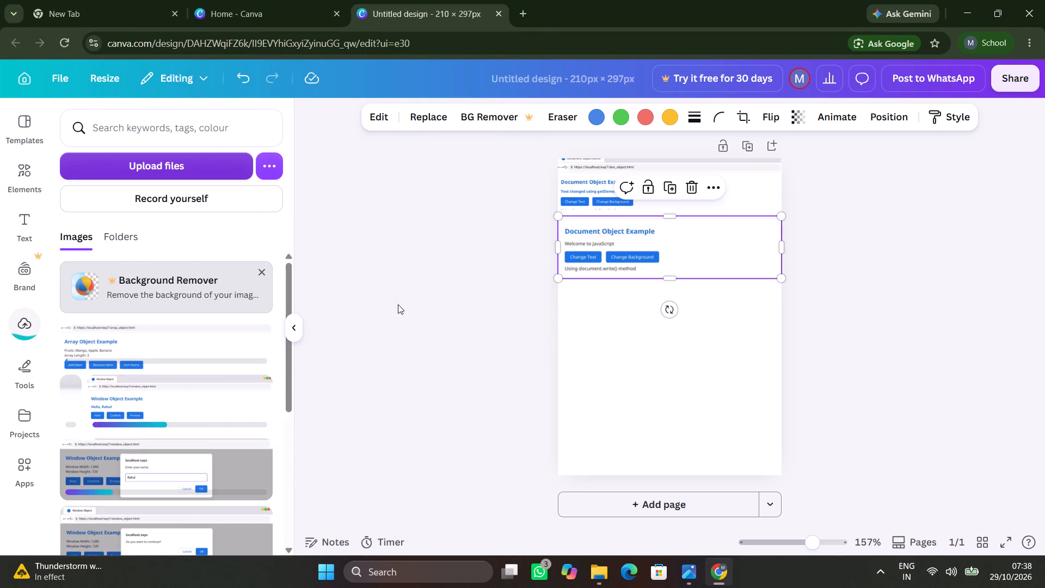
# Place the uploaded User-defined Object Example screenshot on the page, below the "Welcome to JavaScript" screenshot.
pyautogui.scroll(1, 143, 320)
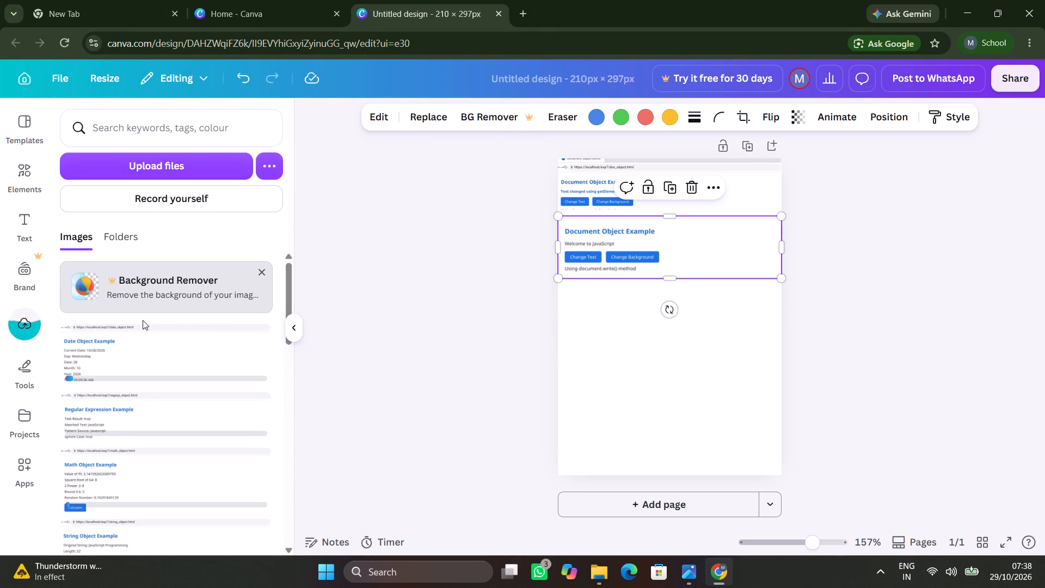
pyautogui.scroll(1, 135, 360)
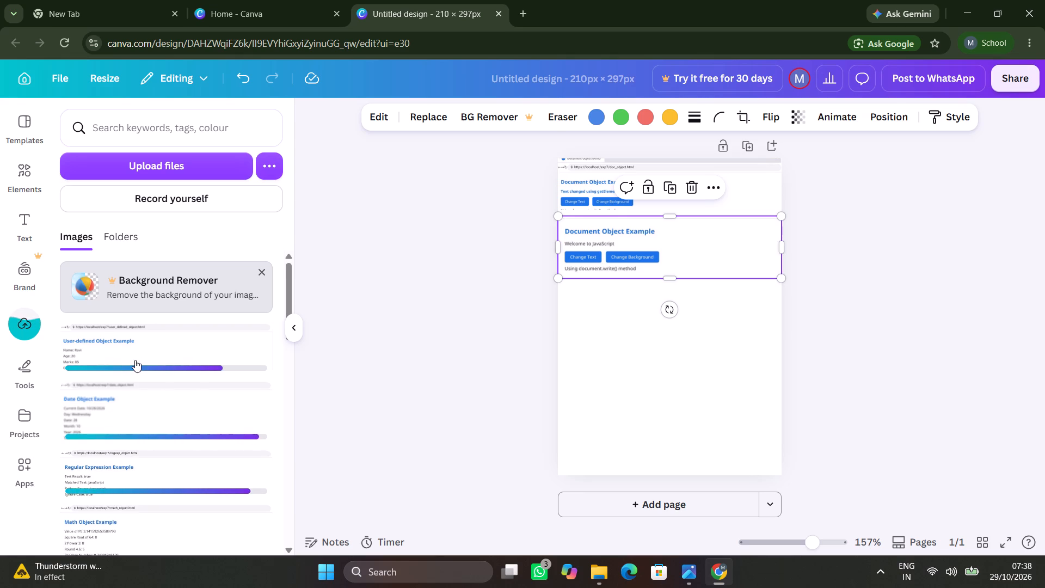
pyautogui.scroll(5, 135, 360)
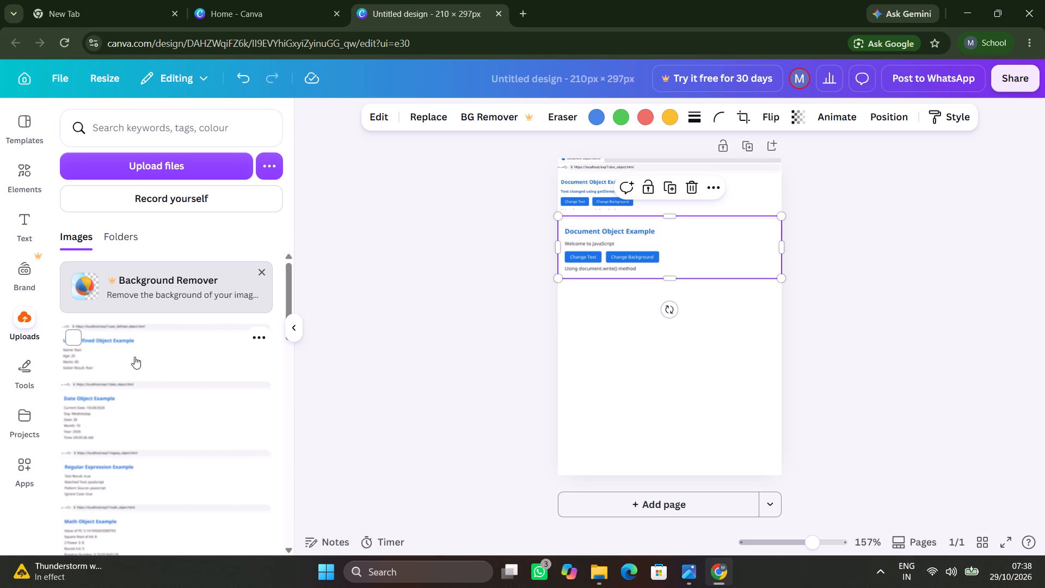
pyautogui.moveTo(135, 350); pyautogui.dragTo(343, 389)
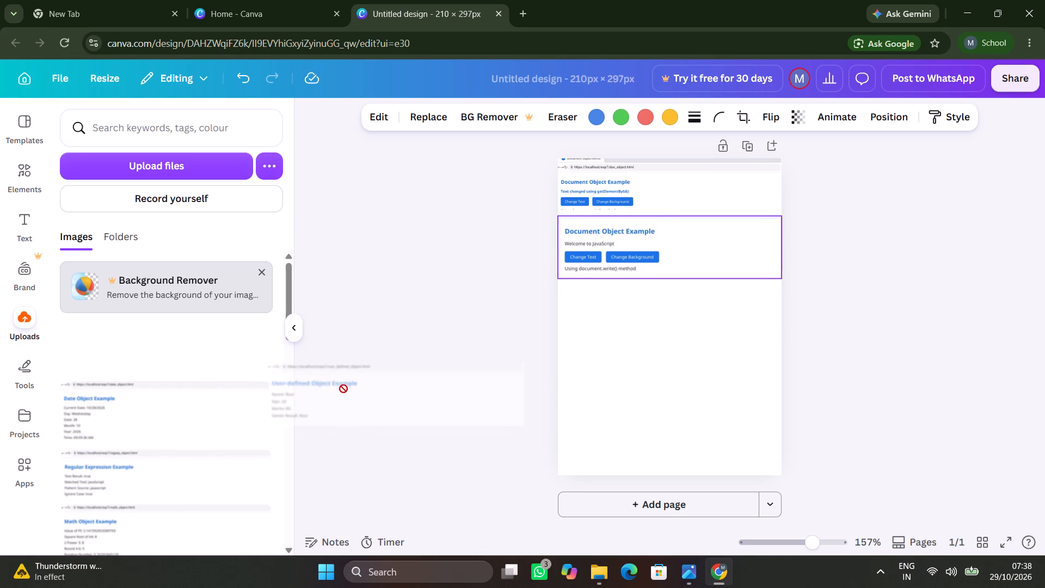
pyautogui.moveTo(343, 389); pyautogui.dragTo(438, 383)
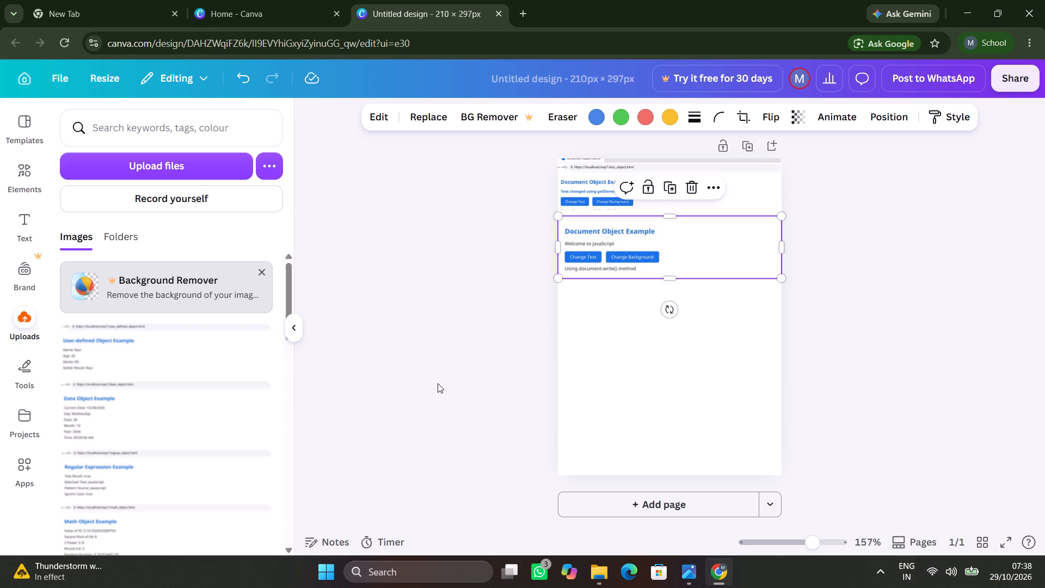
pyautogui.moveTo(88, 358); pyautogui.dragTo(97, 361)
pyautogui.moveTo(97, 361); pyautogui.dragTo(628, 341)
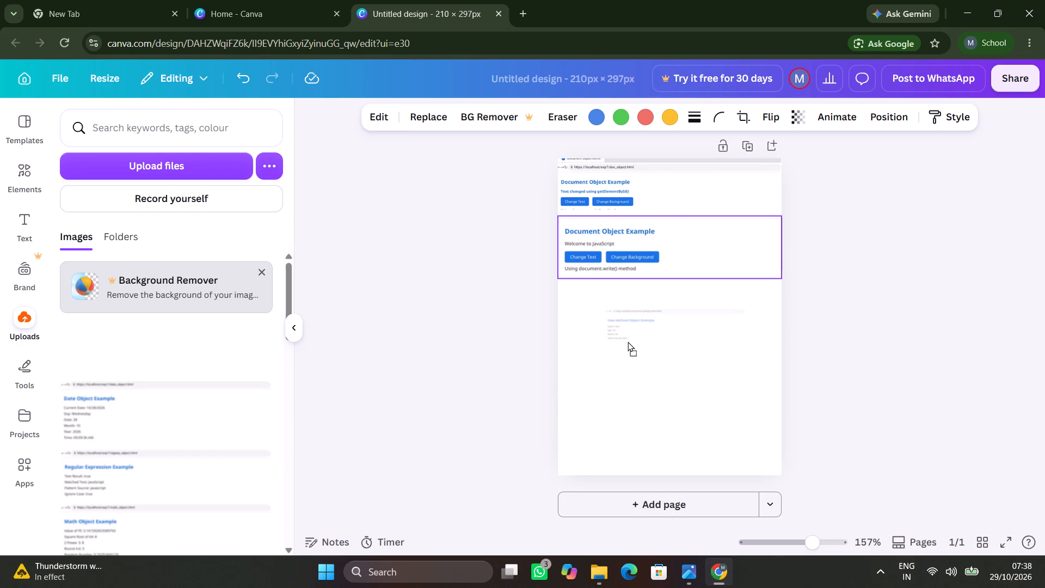
pyautogui.moveTo(628, 341); pyautogui.dragTo(608, 334)
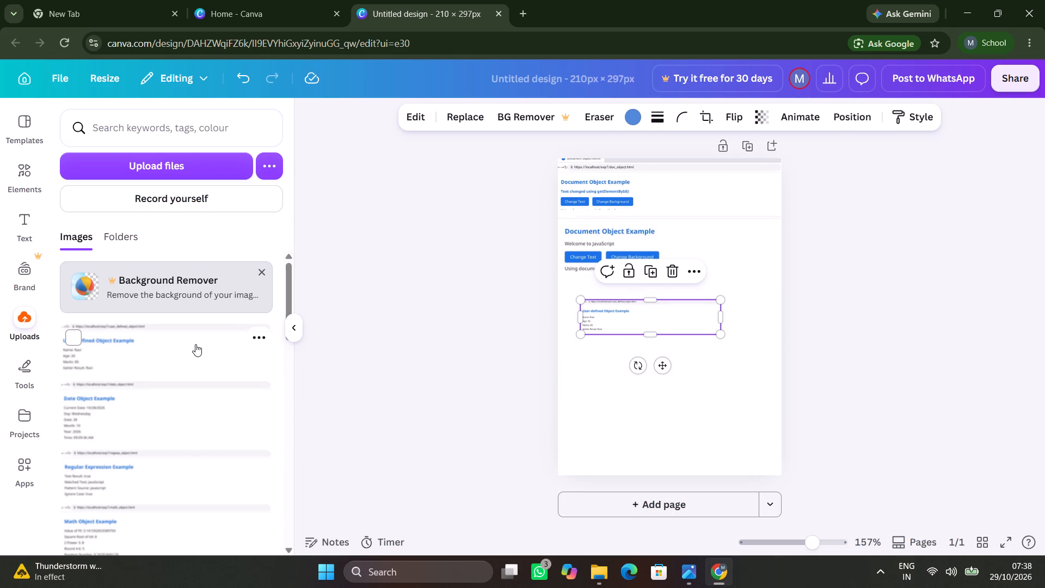
# Stretch the User-defined Object Example screenshot to about the page's width and move it up against the document.write() screenshot above.
pyautogui.scroll(-1, 195, 344)
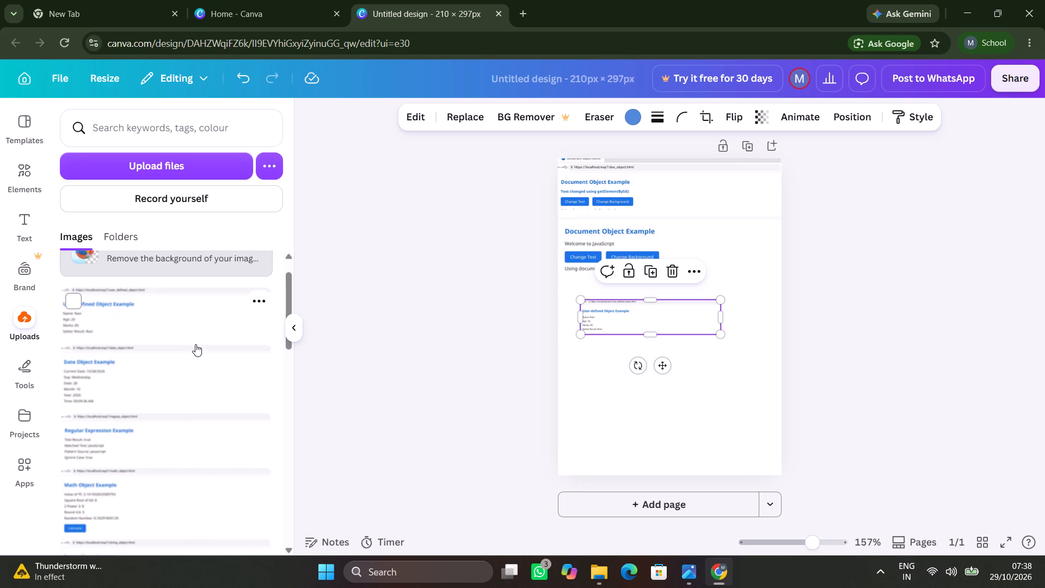
pyautogui.scroll(-1, 195, 344)
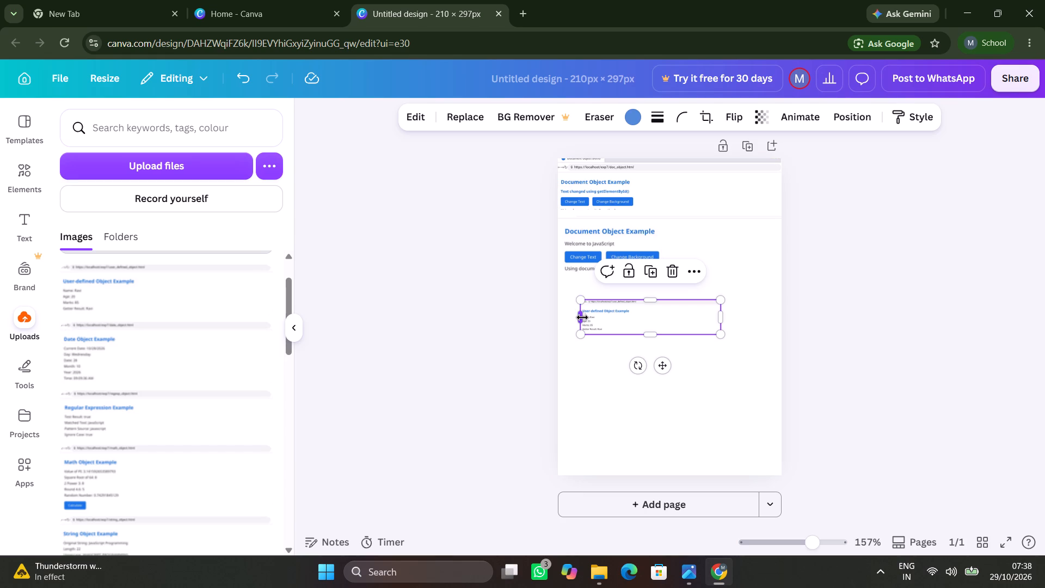
pyautogui.moveTo(582, 317); pyautogui.dragTo(565, 313)
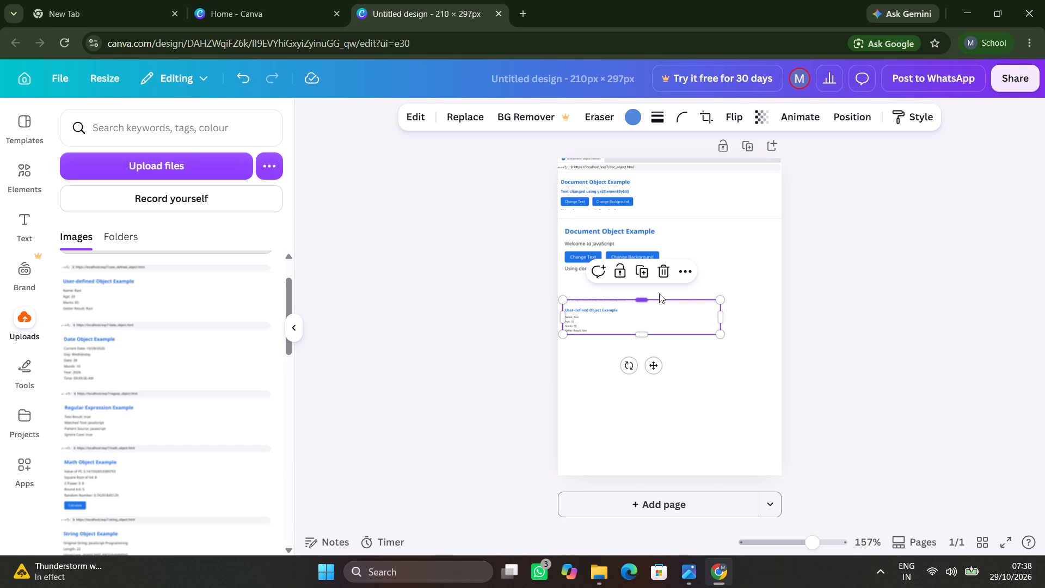
pyautogui.moveTo(635, 301); pyautogui.dragTo(635, 286)
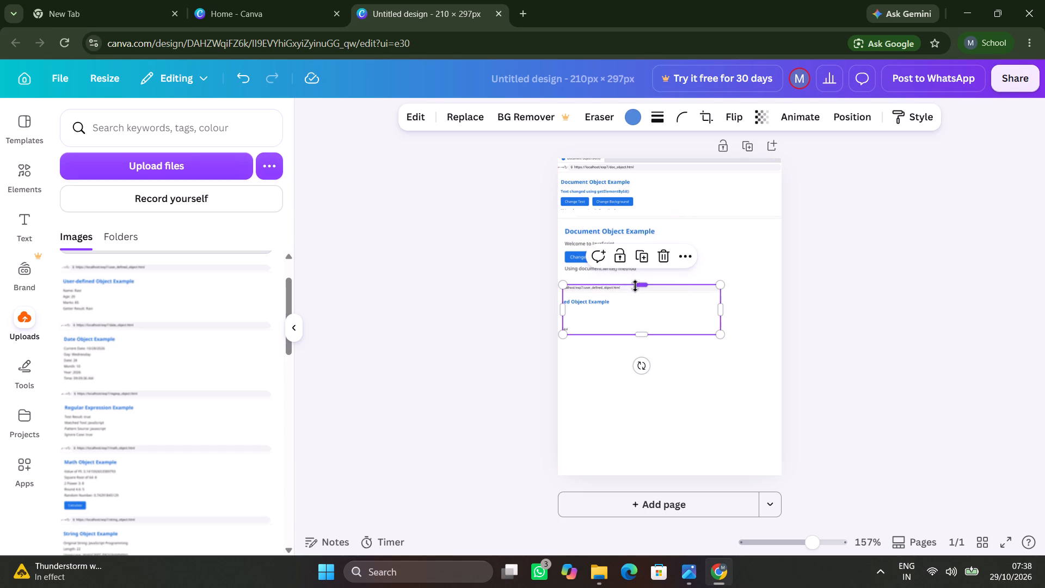
pyautogui.moveTo(722, 309); pyautogui.dragTo(737, 310)
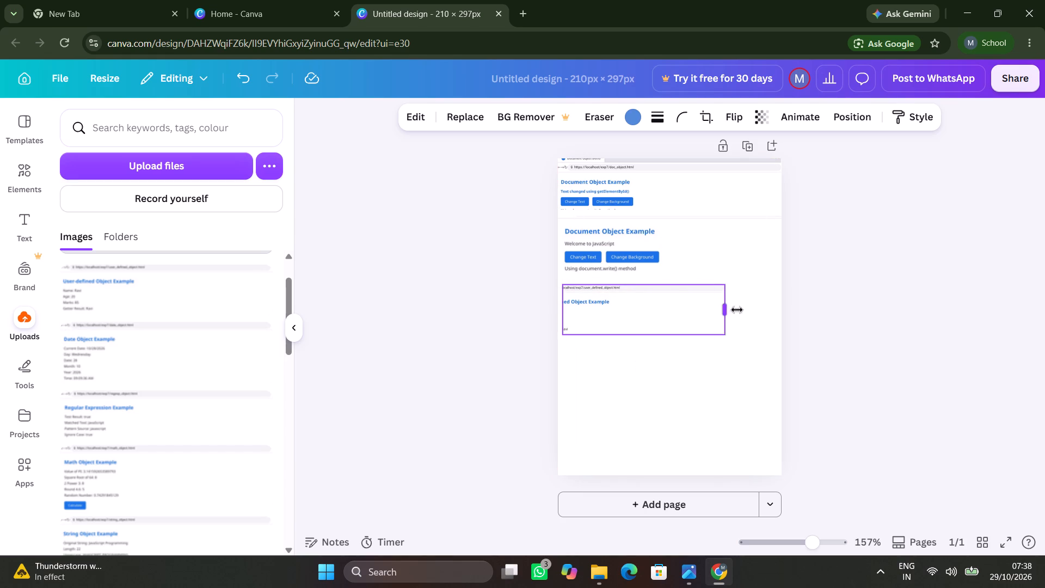
pyautogui.moveTo(737, 310); pyautogui.dragTo(783, 310)
pyautogui.moveTo(598, 297); pyautogui.dragTo(630, 297)
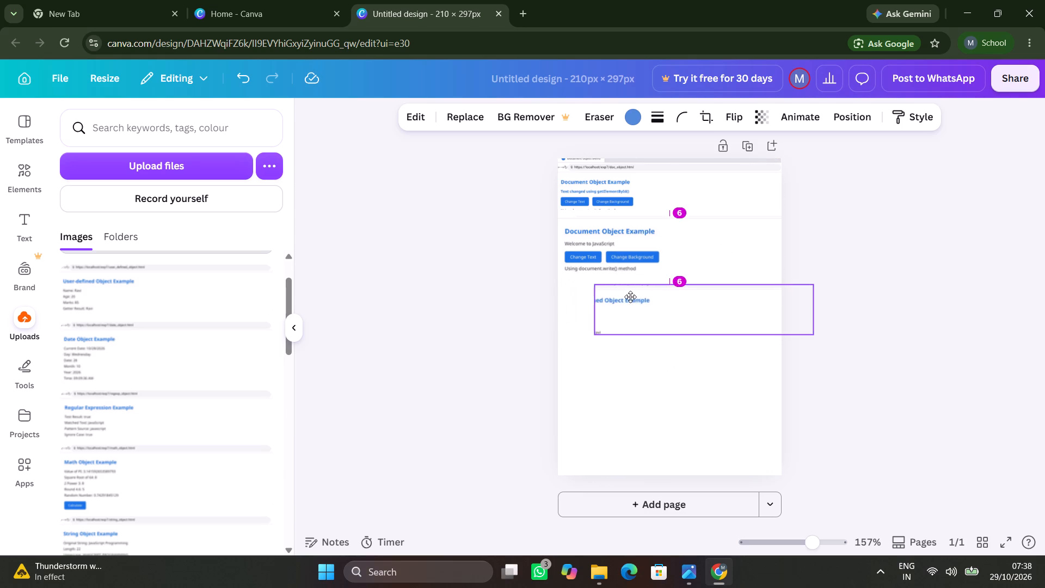
pyautogui.moveTo(630, 297); pyautogui.dragTo(603, 292)
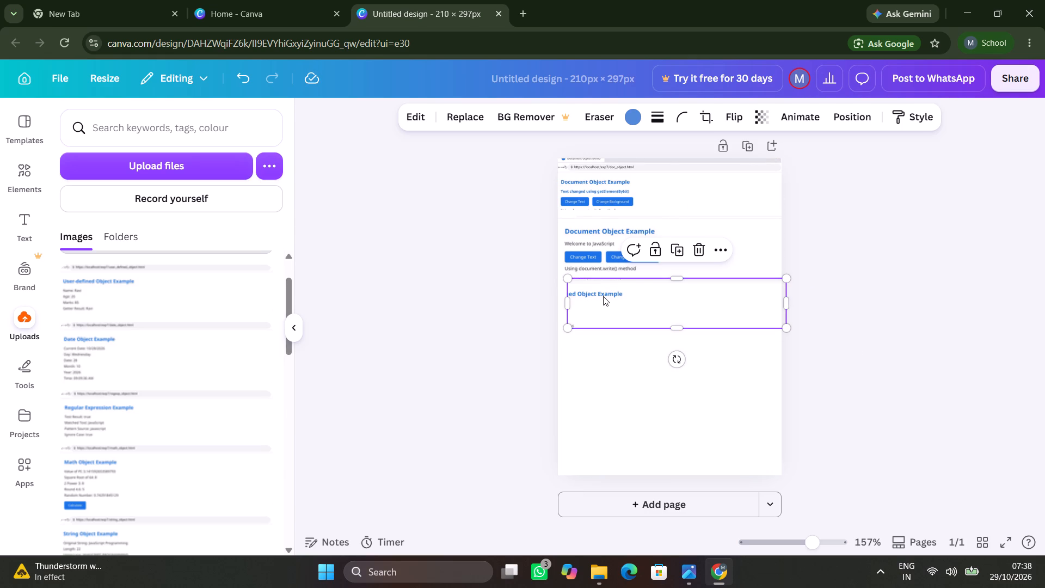
pyautogui.moveTo(565, 301); pyautogui.dragTo(554, 301)
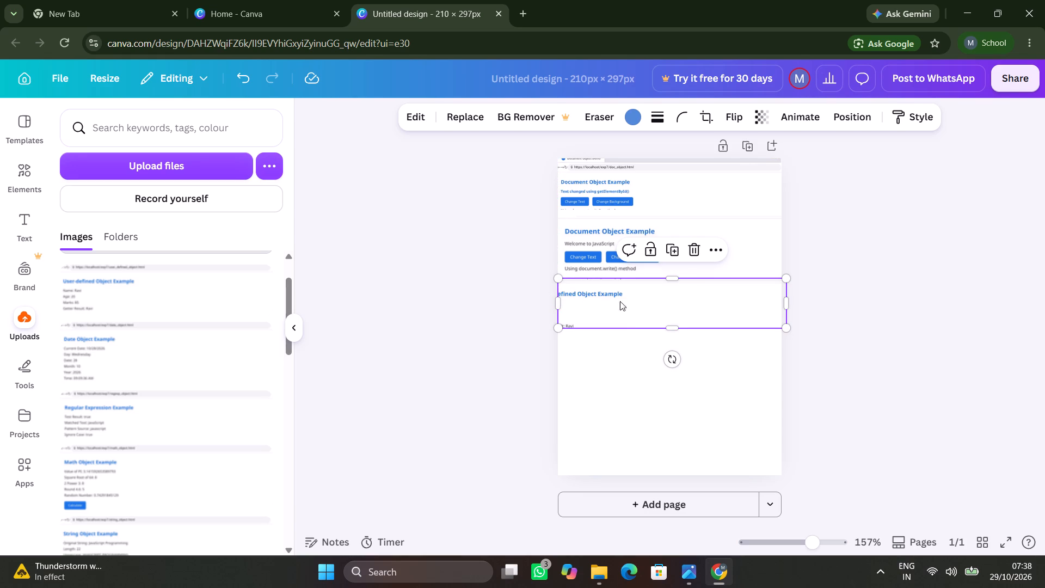
pyautogui.moveTo(655, 299); pyautogui.dragTo(656, 299)
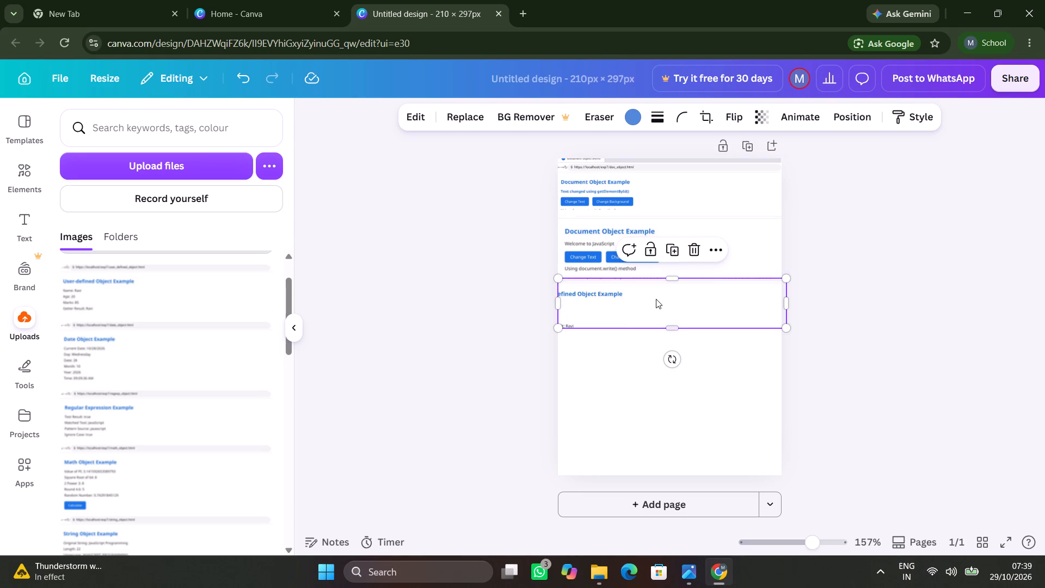
pyautogui.moveTo(656, 299); pyautogui.dragTo(650, 295)
pyautogui.click(650, 295)
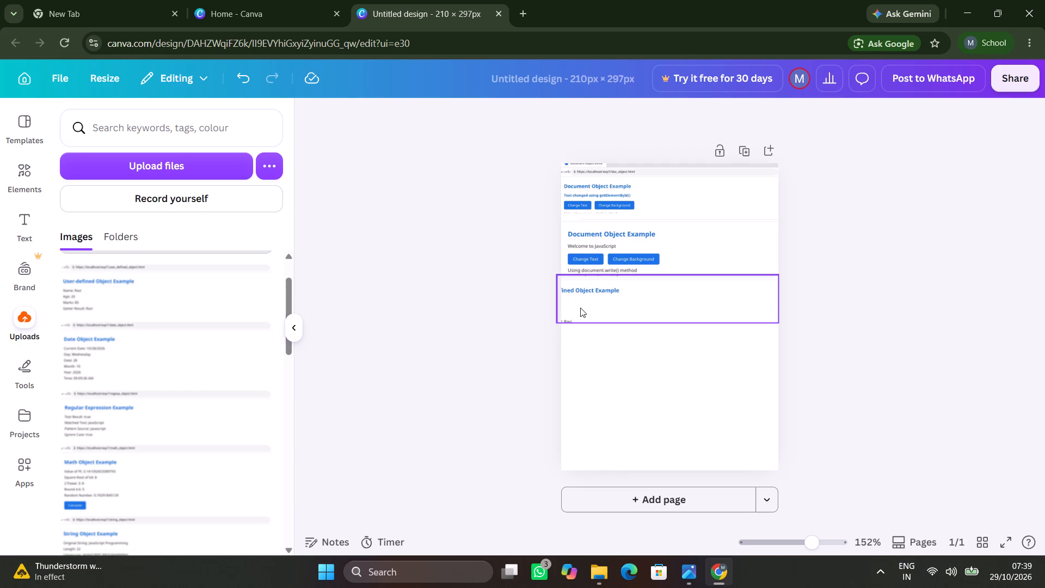
# Reframe the User-defined Object Example screenshot to show its full heading, fit the page's right edge, and include the Getter Result line.
pyautogui.moveTo(580, 307); pyautogui.dragTo(602, 308)
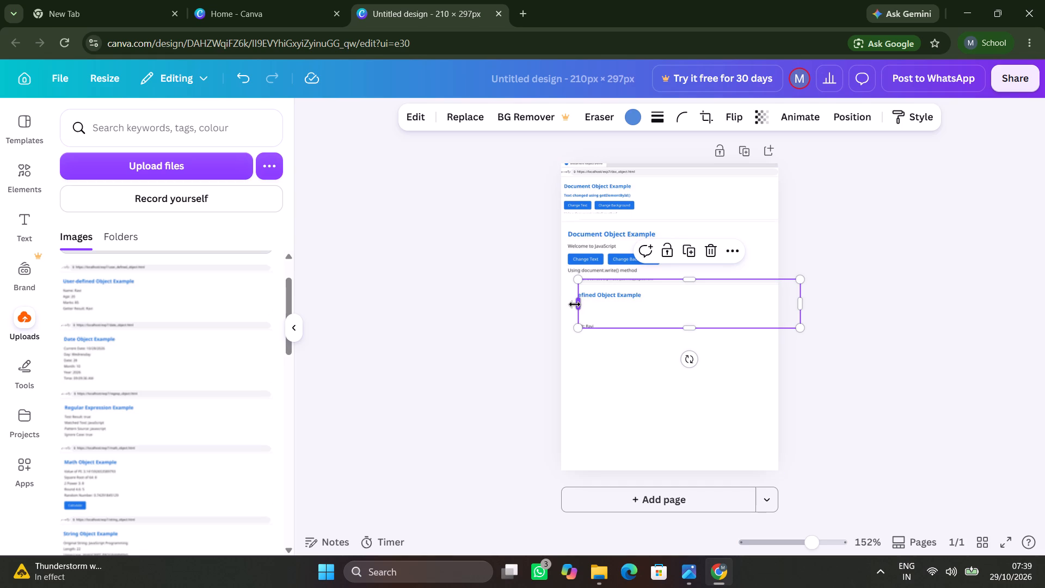
pyautogui.moveTo(575, 304); pyautogui.dragTo(550, 305)
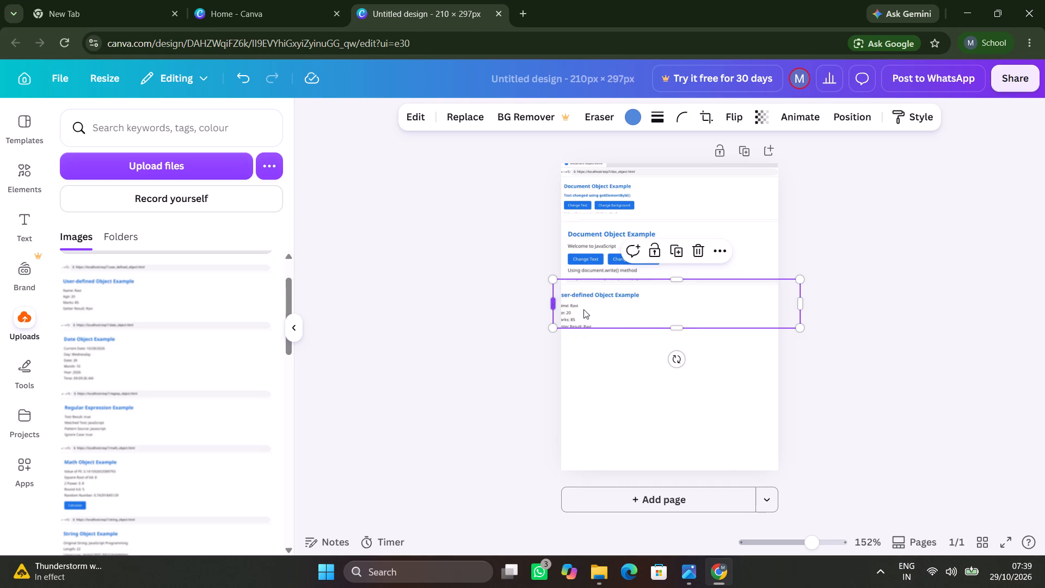
pyautogui.moveTo(598, 303); pyautogui.dragTo(629, 307)
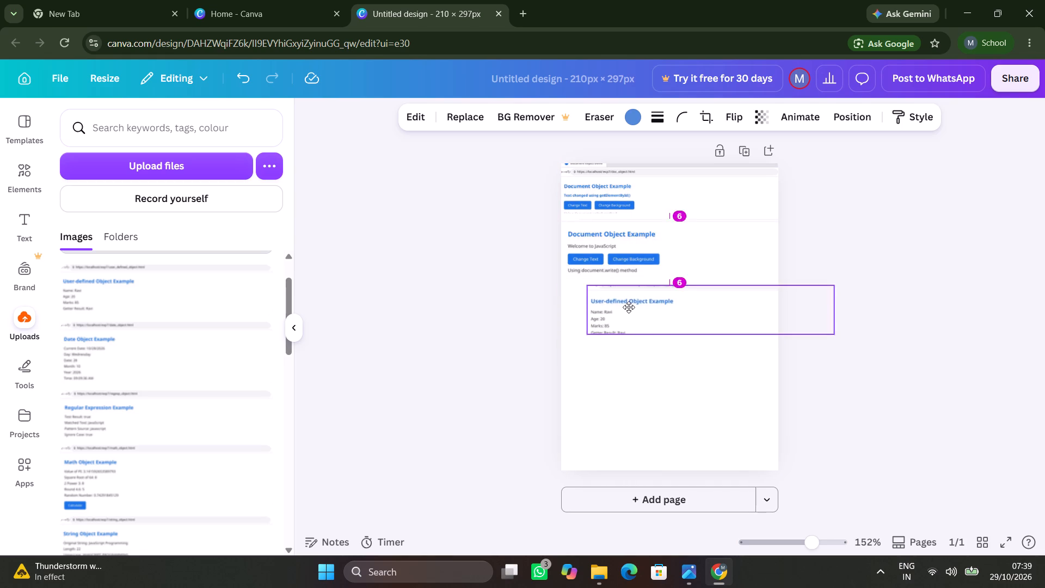
pyautogui.moveTo(629, 307); pyautogui.dragTo(619, 301)
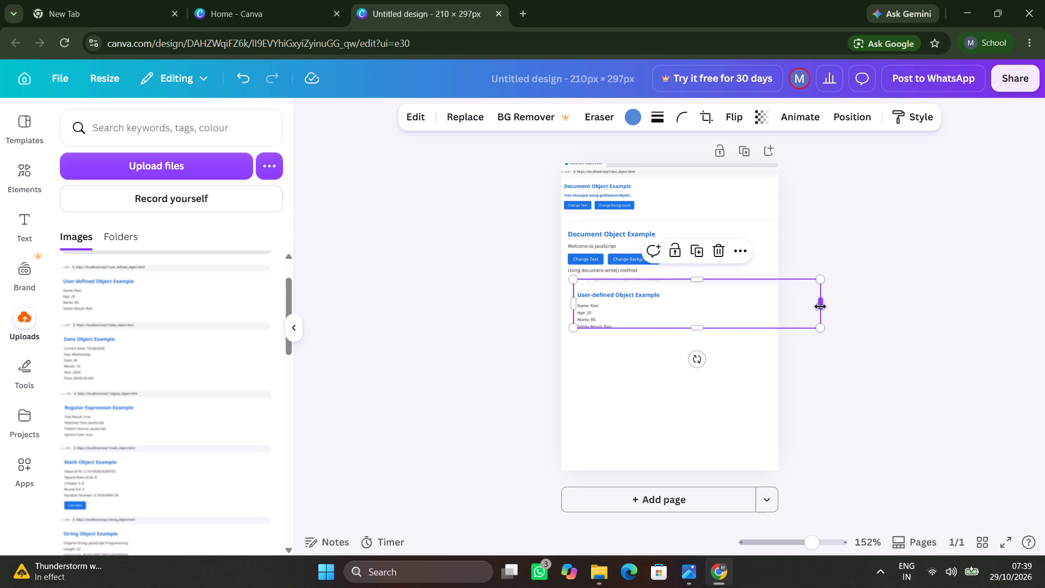
pyautogui.moveTo(816, 304); pyautogui.dragTo(814, 304)
pyautogui.moveTo(814, 304); pyautogui.dragTo(771, 310)
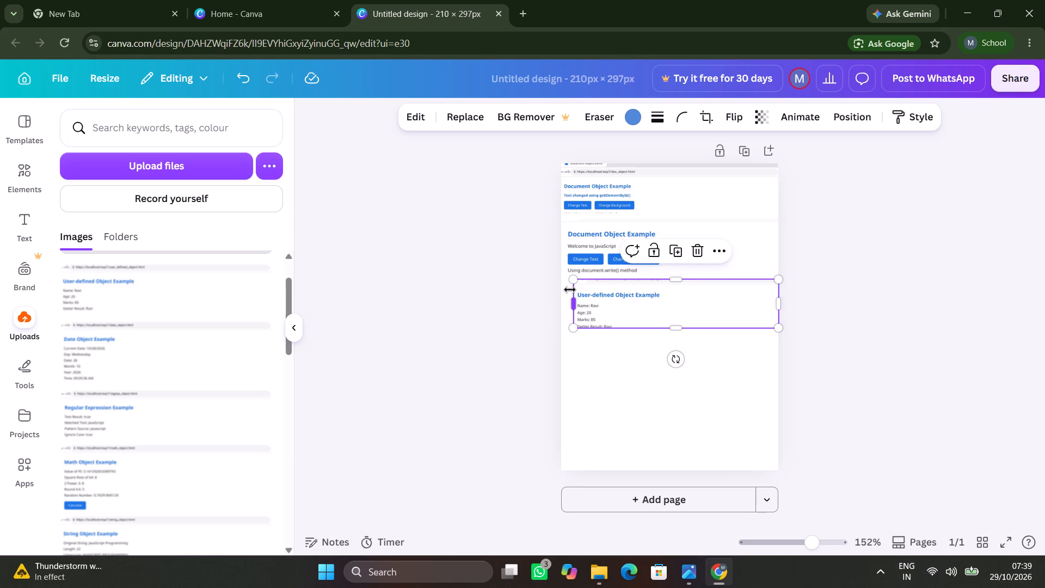
pyautogui.moveTo(571, 278); pyautogui.dragTo(563, 277)
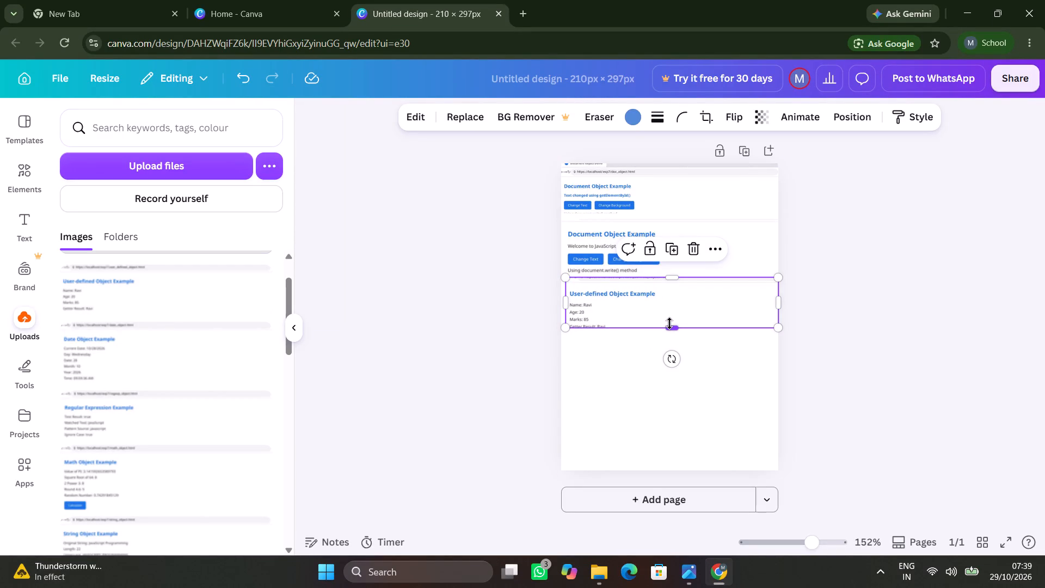
pyautogui.moveTo(669, 326); pyautogui.dragTo(671, 334)
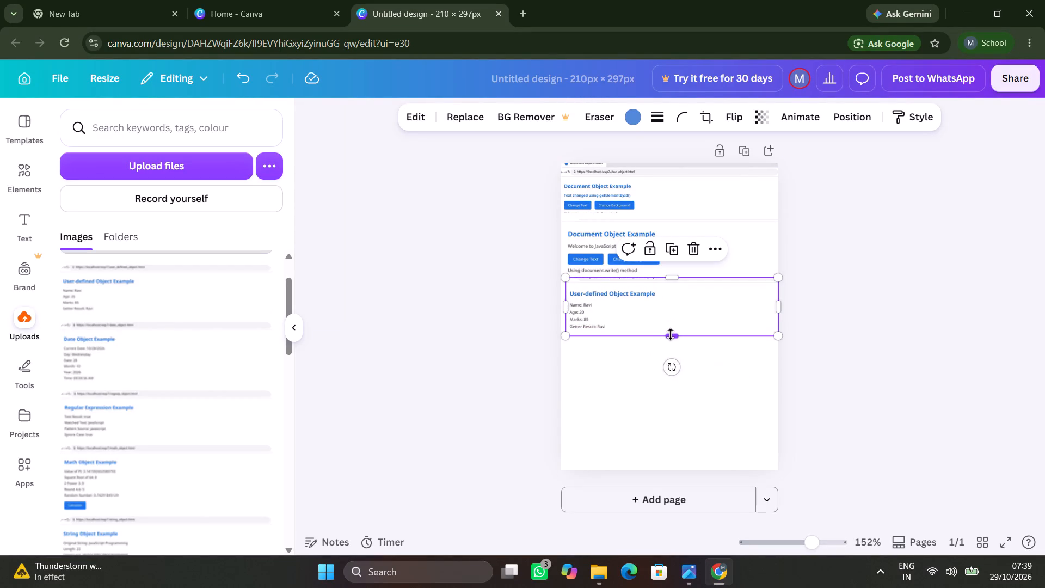
pyautogui.click(639, 399)
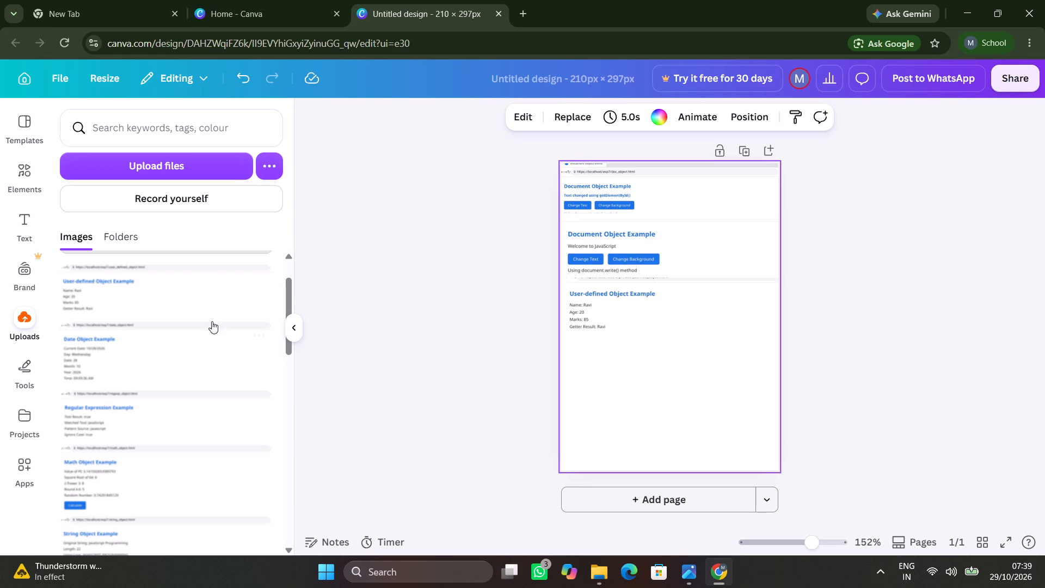
# Place the uploaded Date Object Example screenshot at the page's left edge, below the User-defined Object Example screenshot.
pyautogui.scroll(-1, 183, 292)
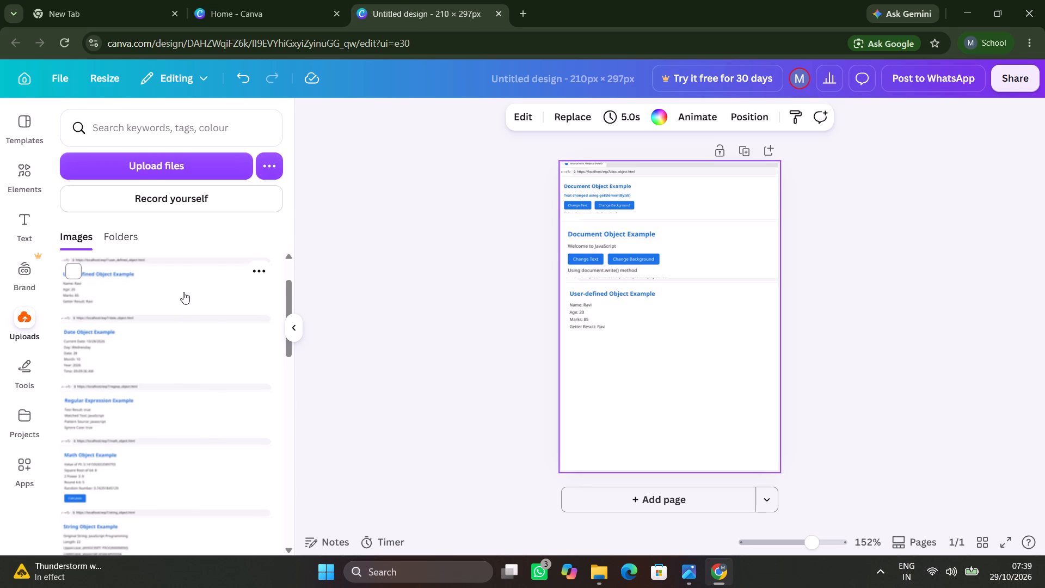
pyautogui.scroll(-1, 183, 292)
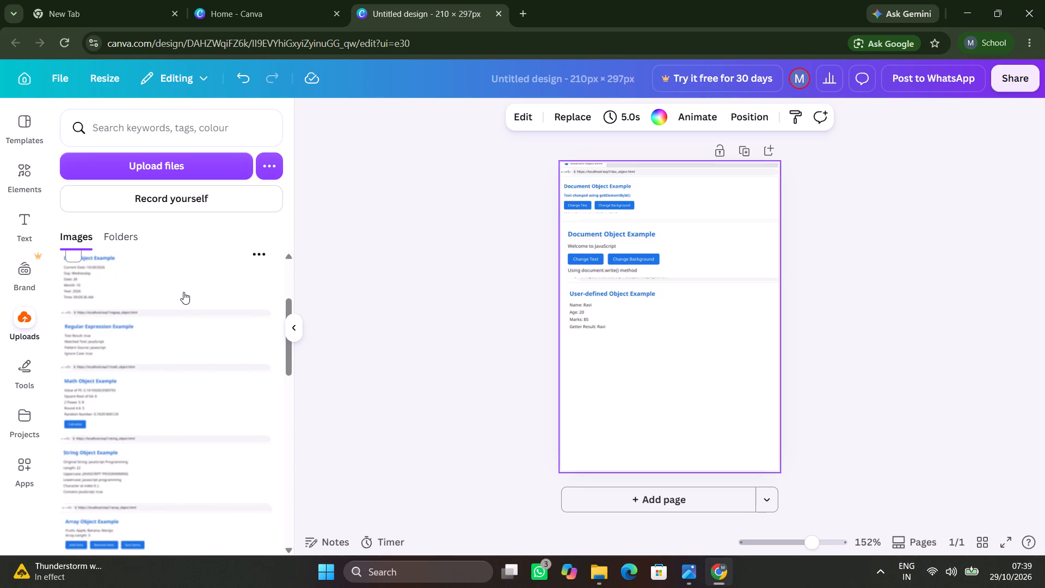
pyautogui.moveTo(176, 280); pyautogui.dragTo(614, 383)
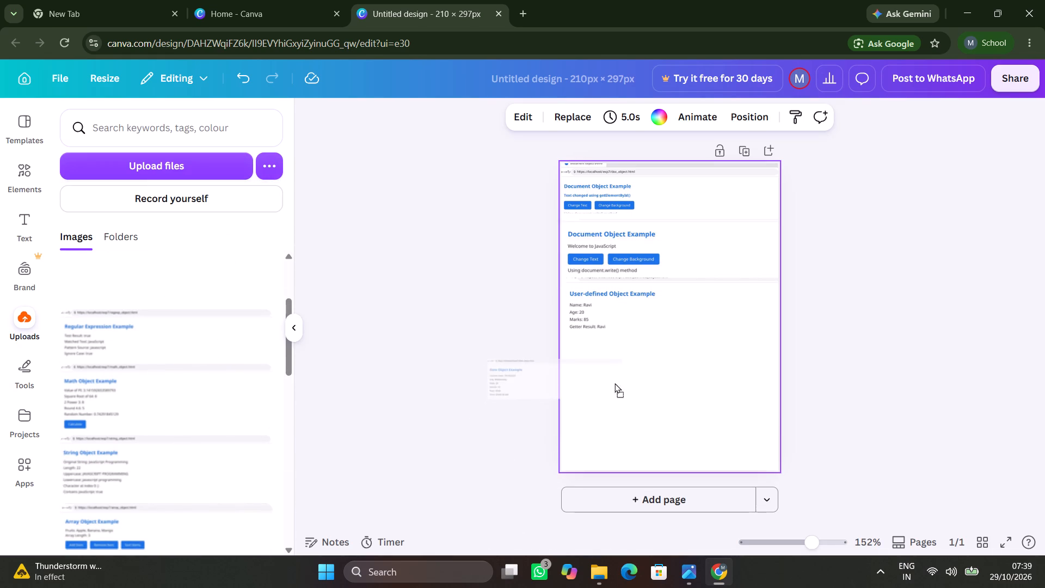
pyautogui.moveTo(614, 383); pyautogui.dragTo(681, 384)
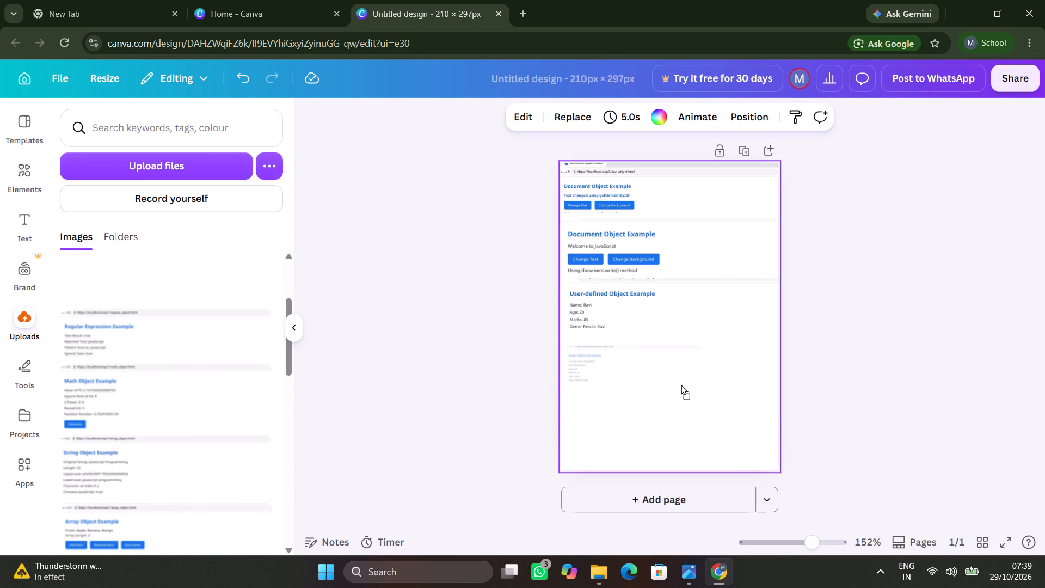
pyautogui.moveTo(681, 384); pyautogui.dragTo(677, 384)
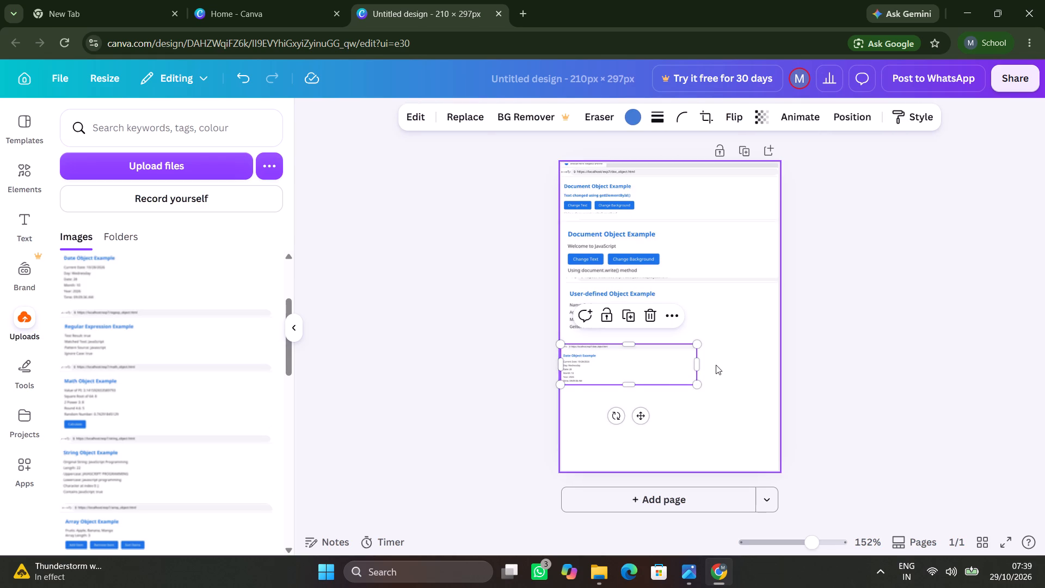
# Enlarge the Date Object Example screenshot to the full page width and crop its top edge to sit just below the Getter Result line.
pyautogui.moveTo(698, 348); pyautogui.dragTo(751, 345)
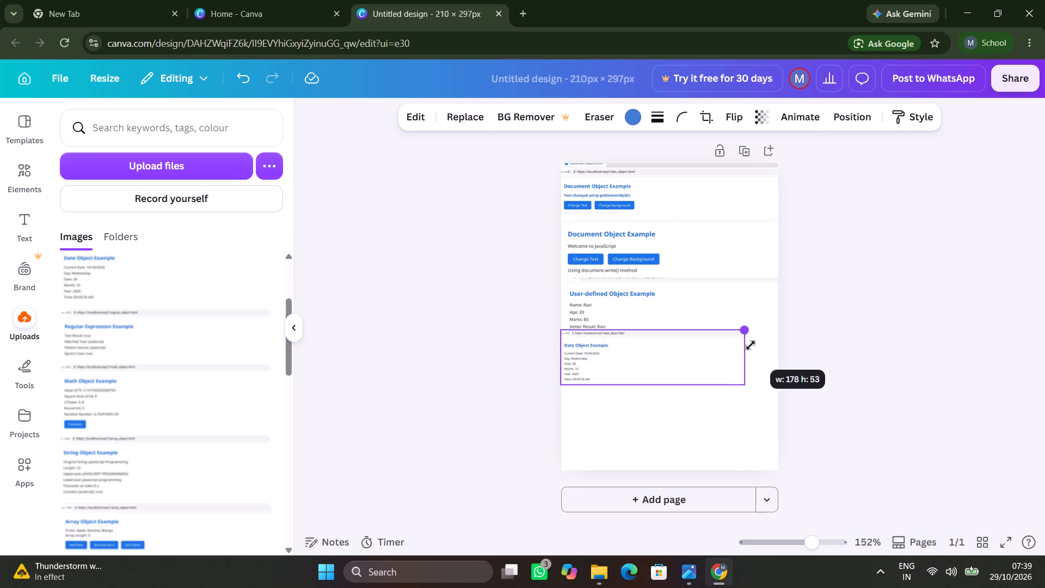
pyautogui.moveTo(751, 345); pyautogui.dragTo(746, 329)
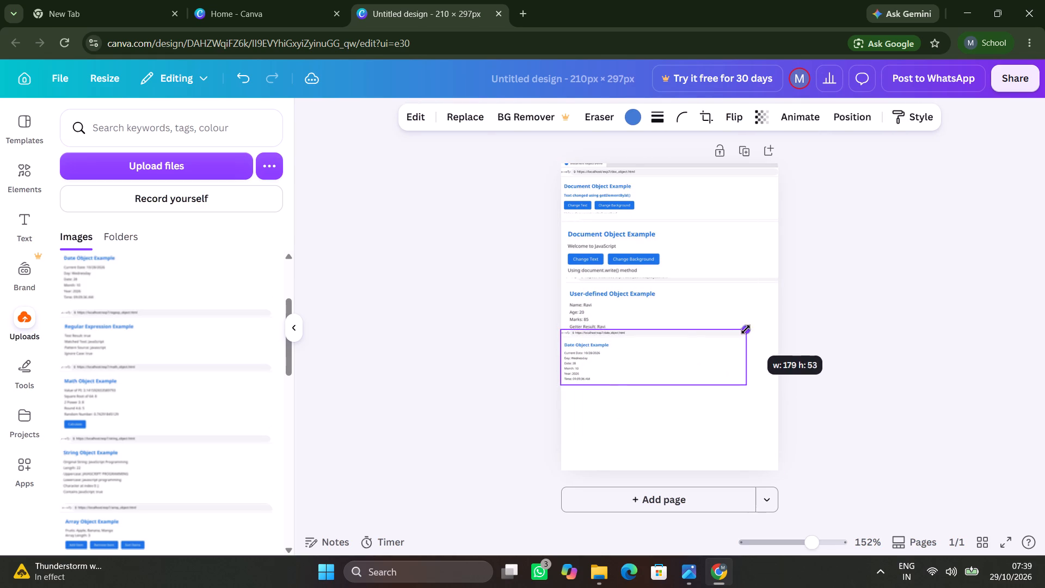
pyautogui.moveTo(746, 329); pyautogui.dragTo(739, 318)
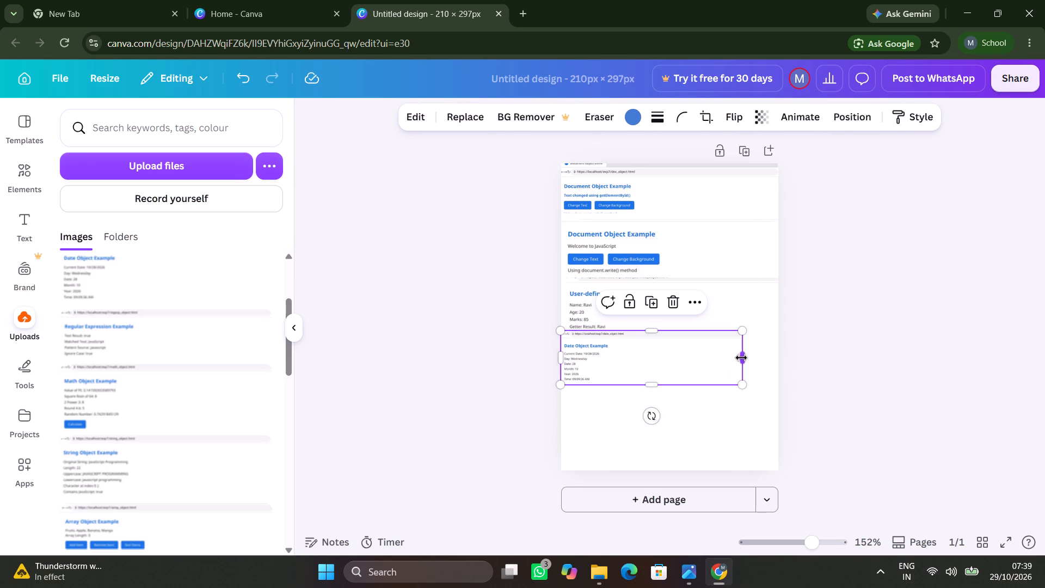
pyautogui.moveTo(741, 358); pyautogui.dragTo(774, 360)
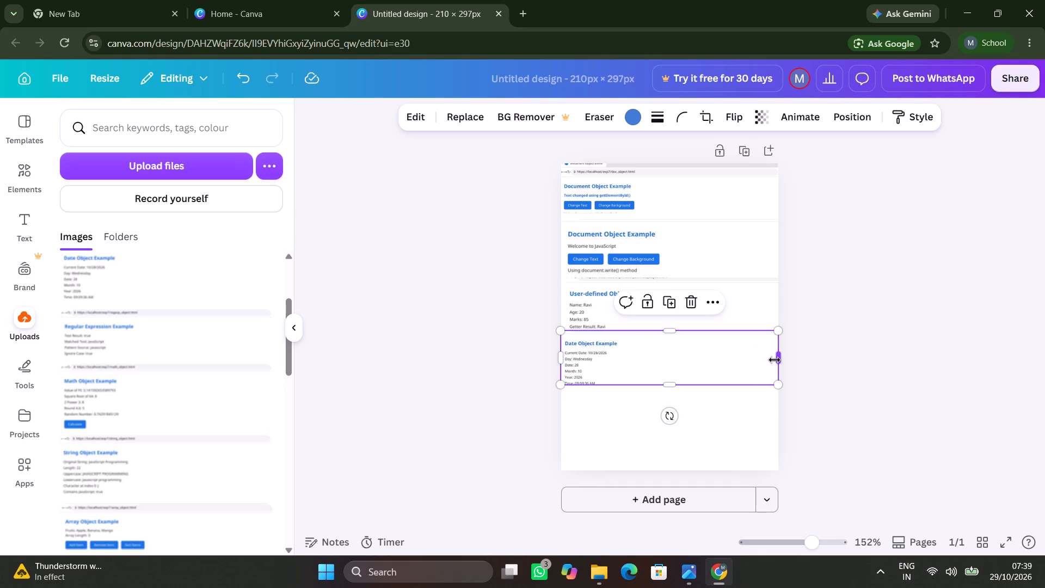
pyautogui.moveTo(673, 387); pyautogui.dragTo(674, 394)
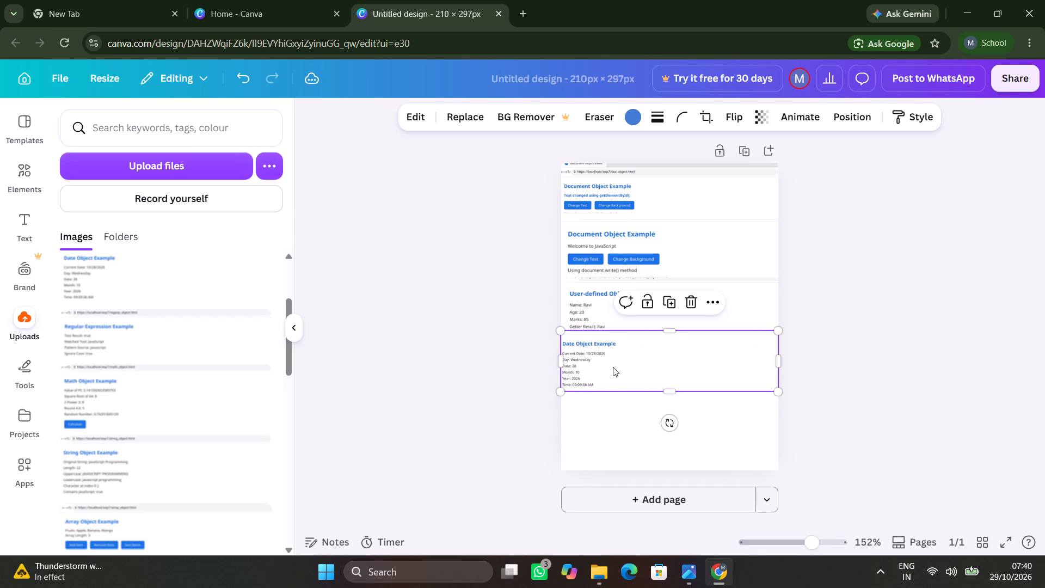
pyautogui.click(668, 328)
pyautogui.click(661, 389)
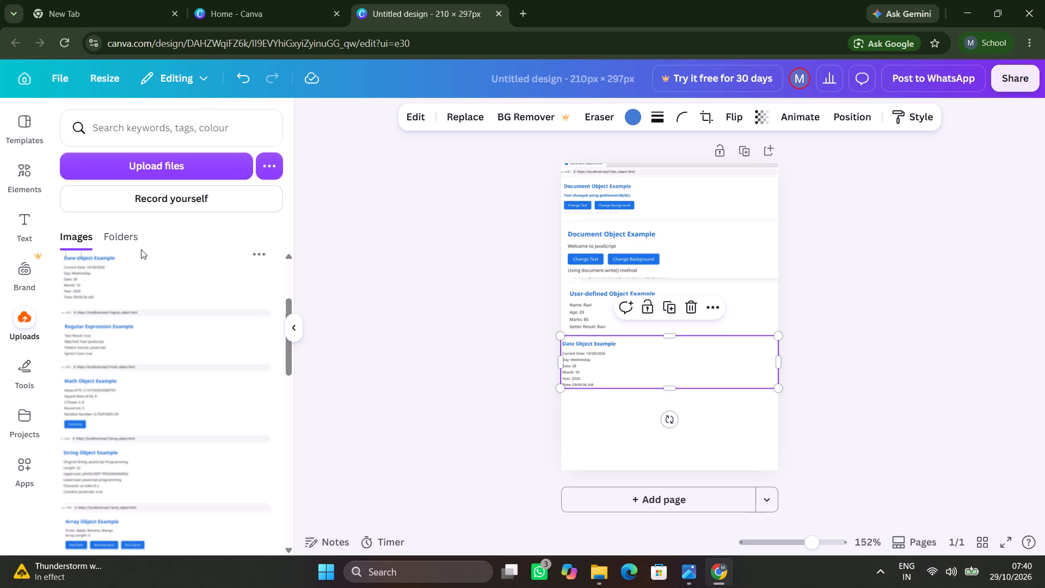
# Place the uploaded Regular Expression Example screenshot on the page, below the Date Object Example screenshot.
pyautogui.scroll(1, 153, 309)
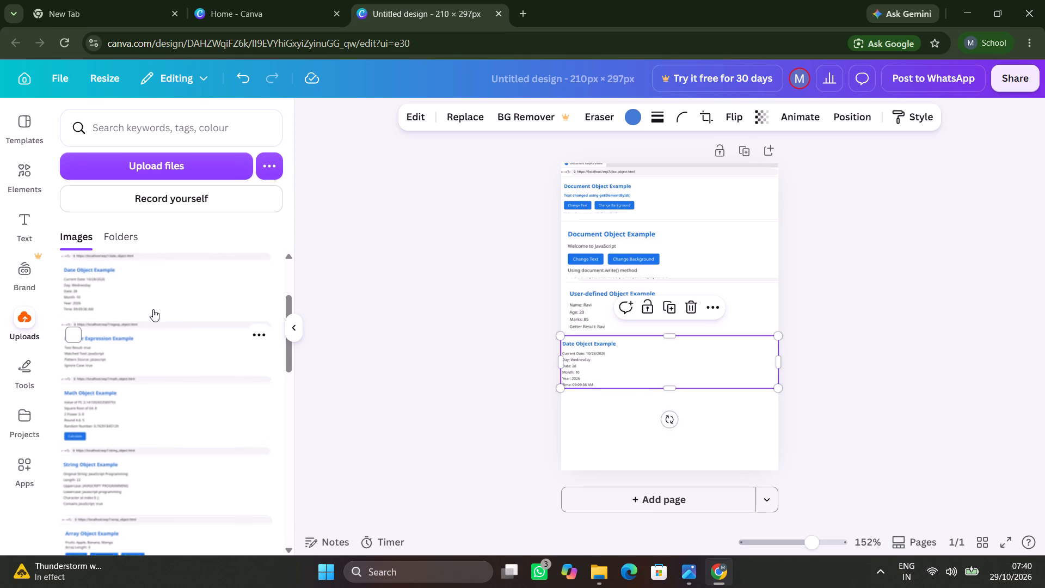
pyautogui.scroll(1, 153, 309)
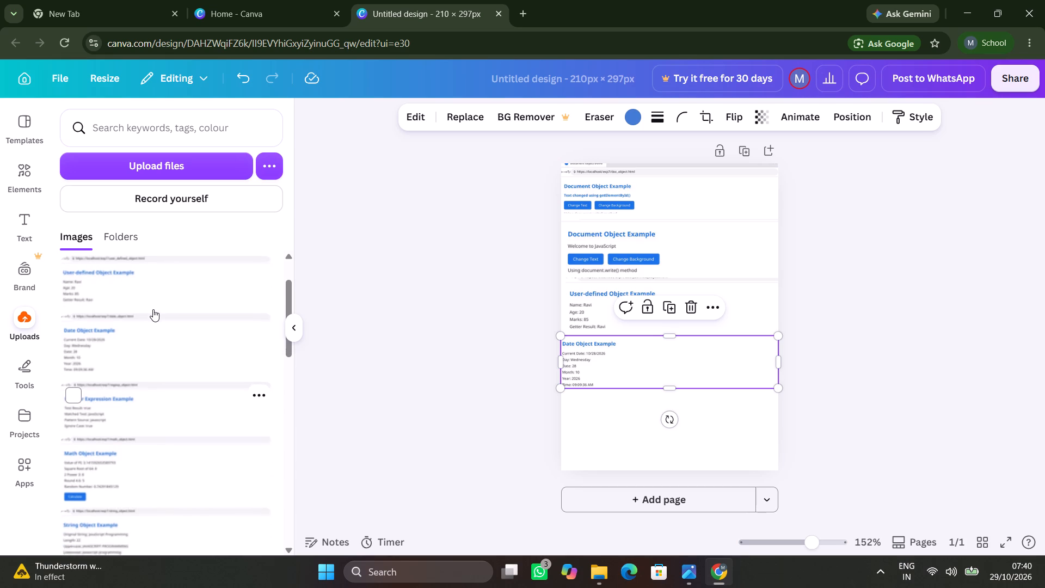
pyautogui.scroll(1, 153, 309)
pyautogui.scroll(-1, 153, 309)
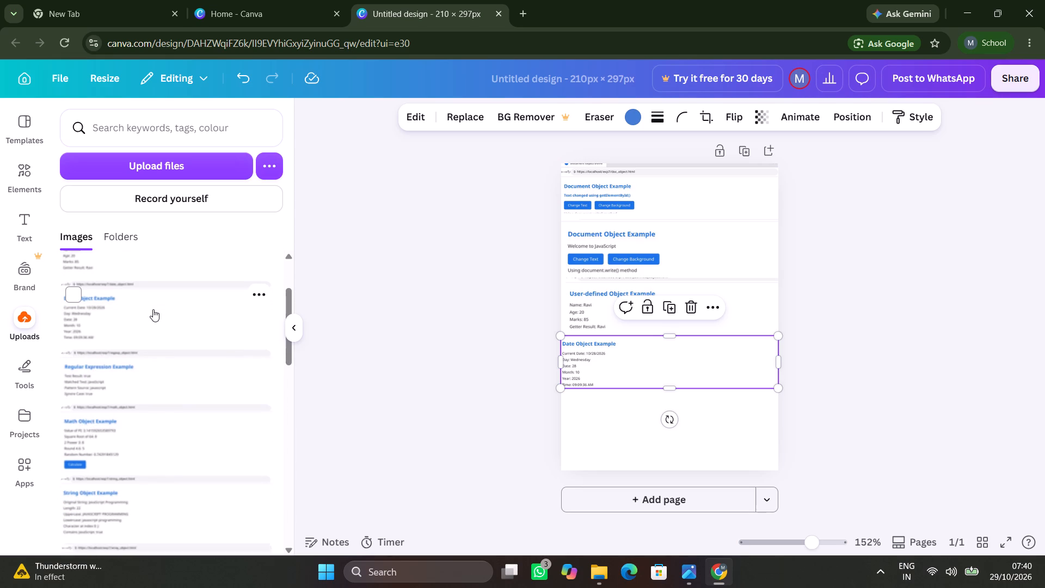
pyautogui.scroll(-1, 153, 309)
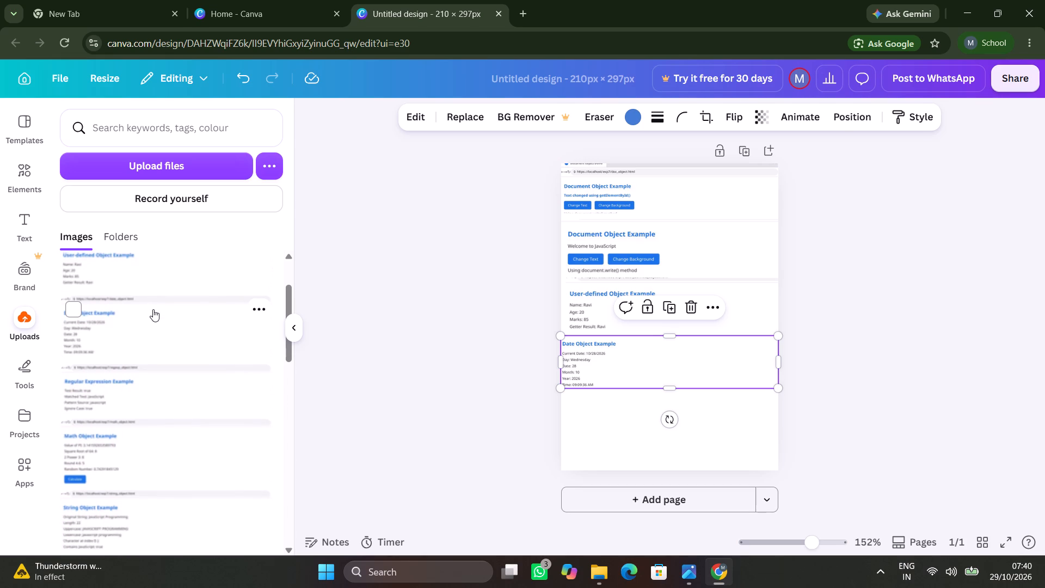
pyautogui.scroll(-1, 153, 309)
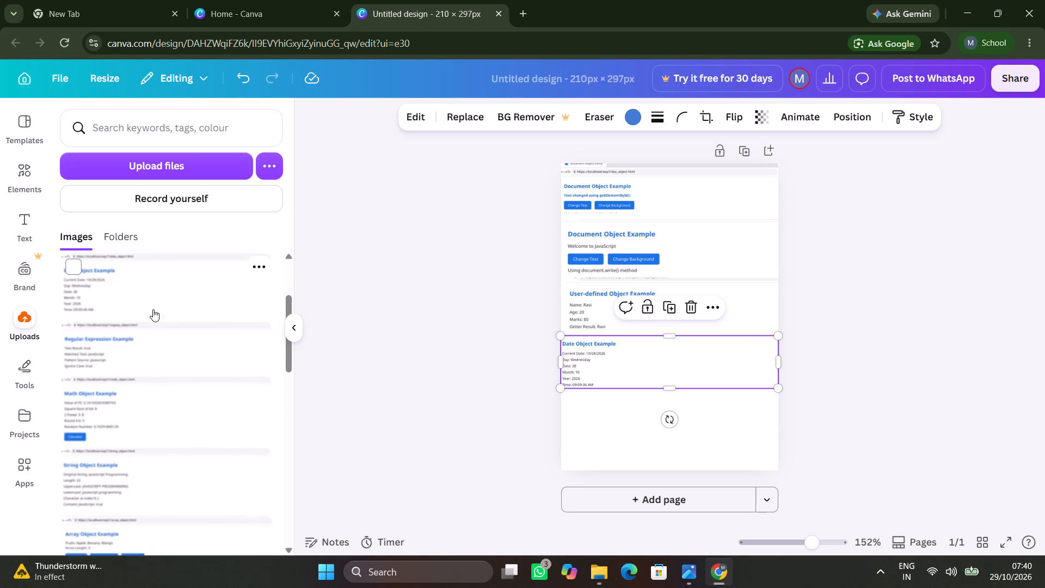
pyautogui.scroll(-1, 153, 309)
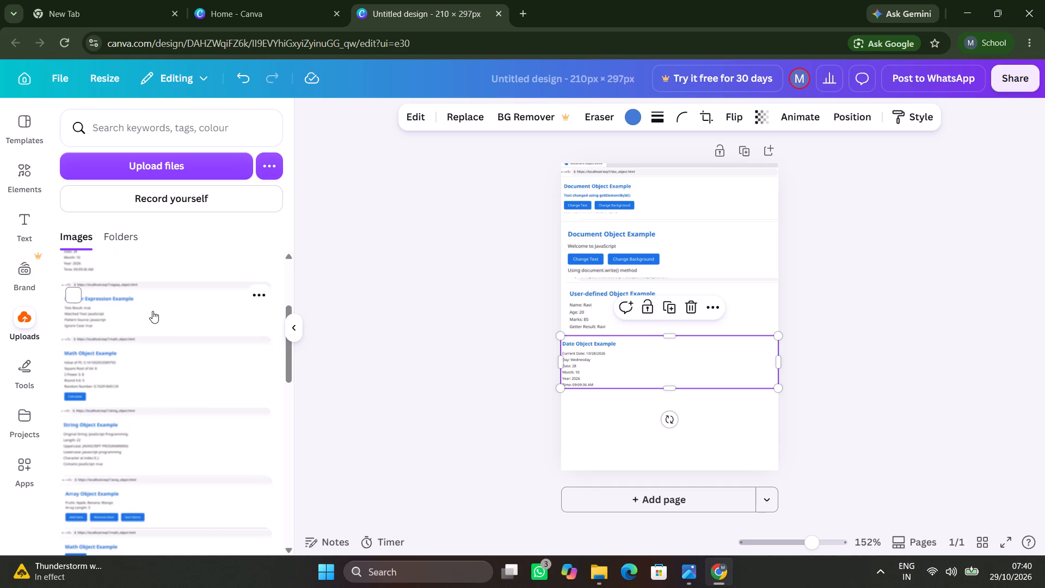
pyautogui.moveTo(152, 311); pyautogui.dragTo(558, 452)
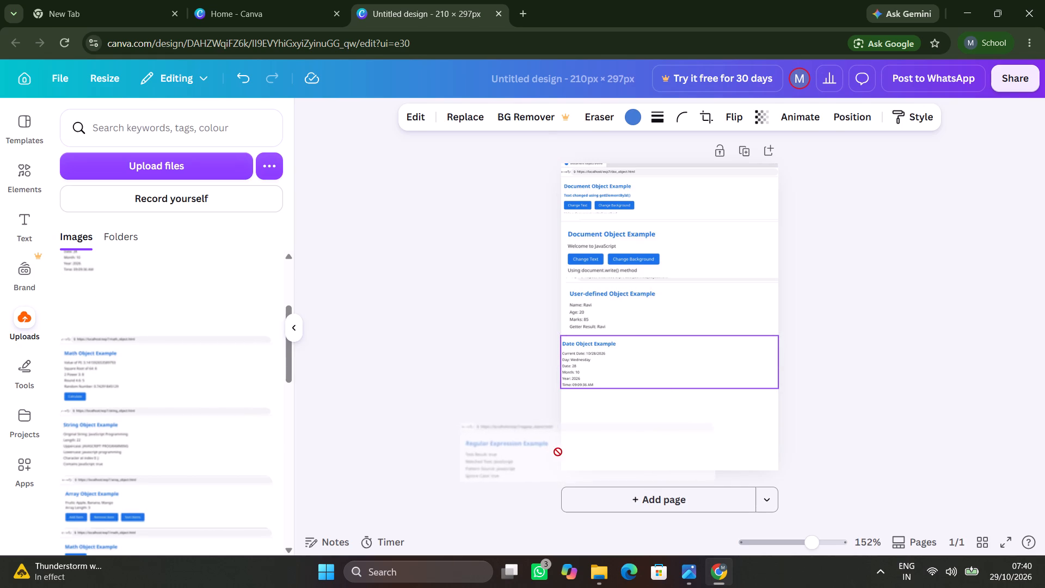
pyautogui.moveTo(558, 452); pyautogui.dragTo(712, 432)
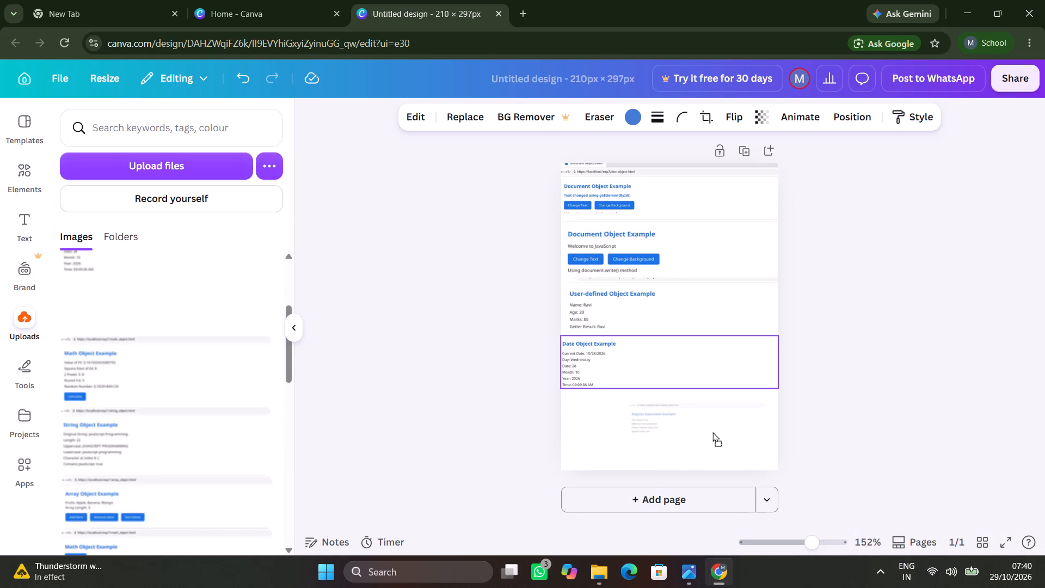
pyautogui.moveTo(712, 432); pyautogui.dragTo(701, 432)
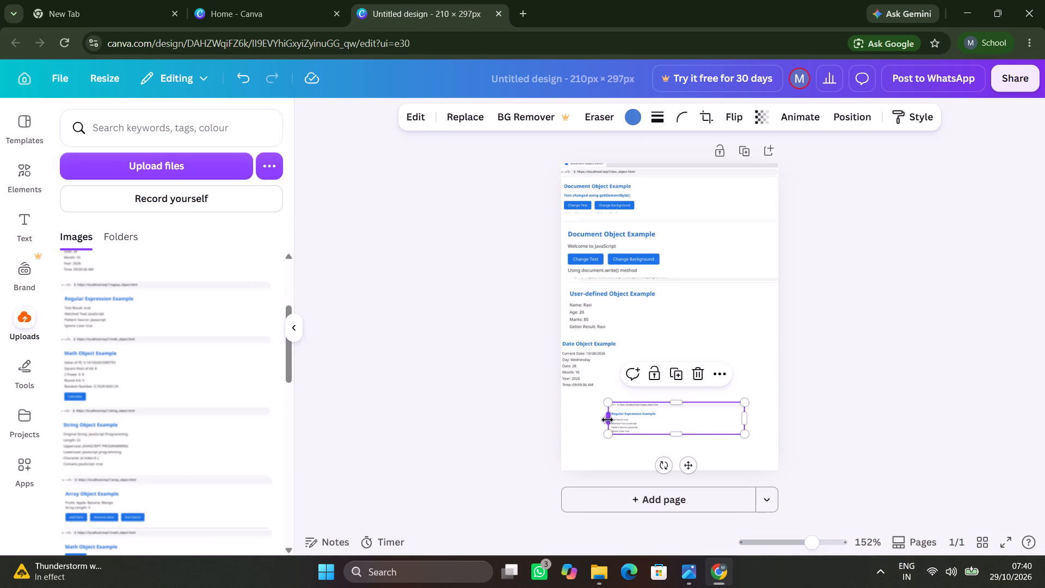
# Stretch the Regular Expression Example screenshot to about 196 × 53 px, with its top edge close below the Date Object Example screenshot.
pyautogui.moveTo(607, 420); pyautogui.dragTo(565, 428)
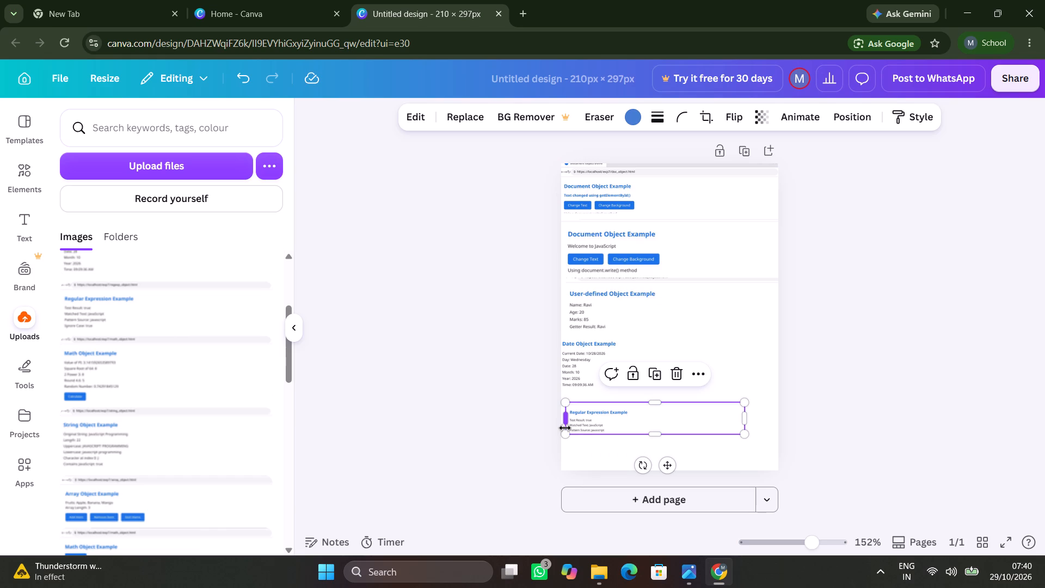
pyautogui.moveTo(743, 412); pyautogui.dragTo(767, 412)
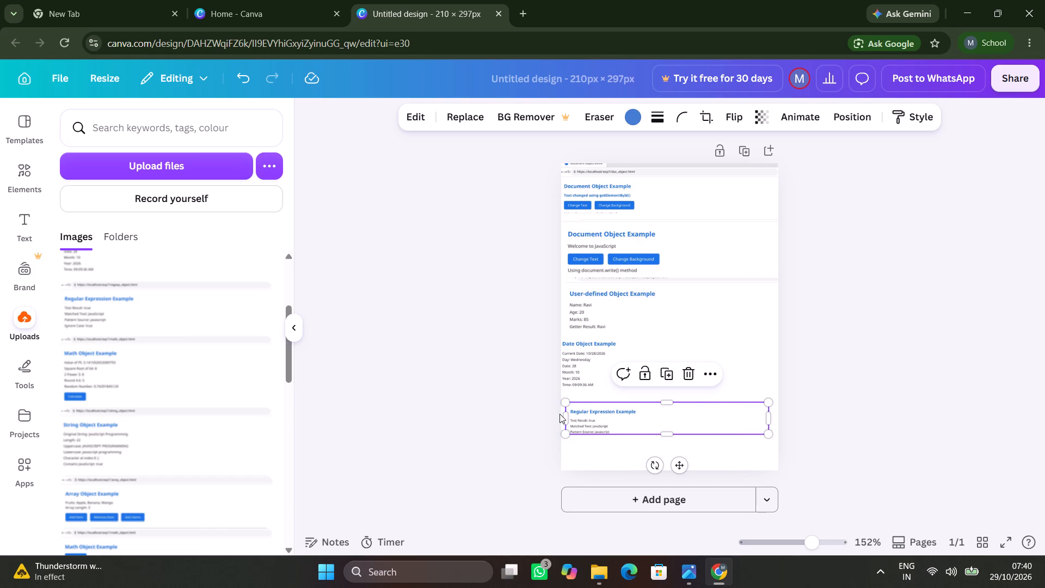
pyautogui.moveTo(667, 432); pyautogui.dragTo(669, 443)
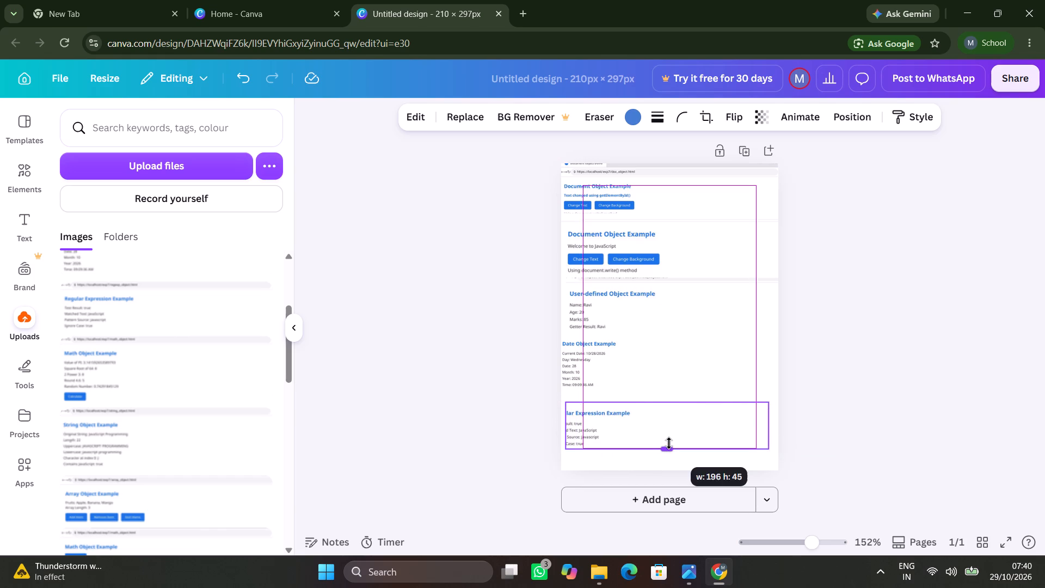
pyautogui.moveTo(669, 443); pyautogui.dragTo(670, 443)
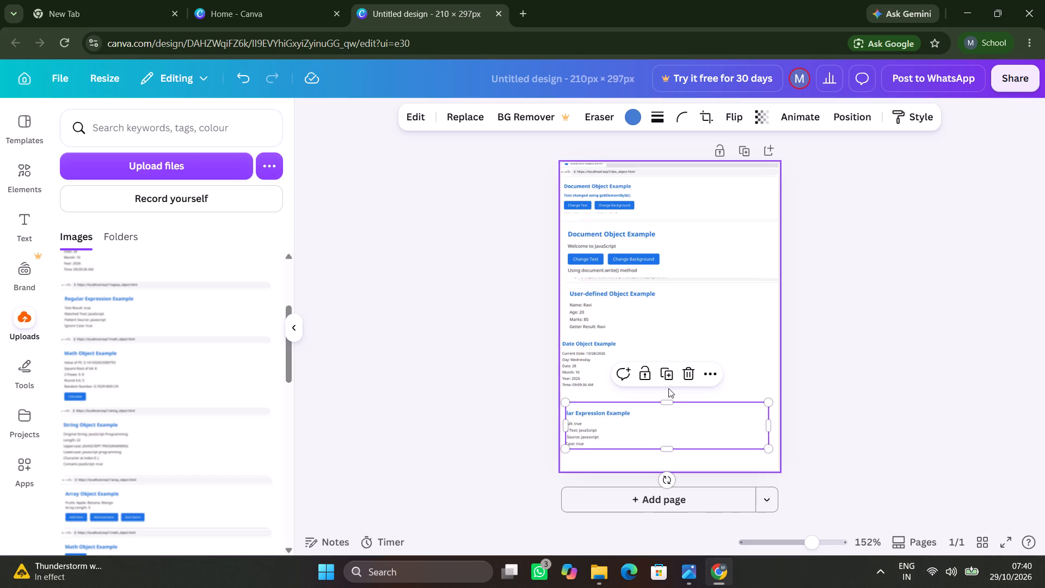
pyautogui.moveTo(668, 401); pyautogui.dragTo(666, 396)
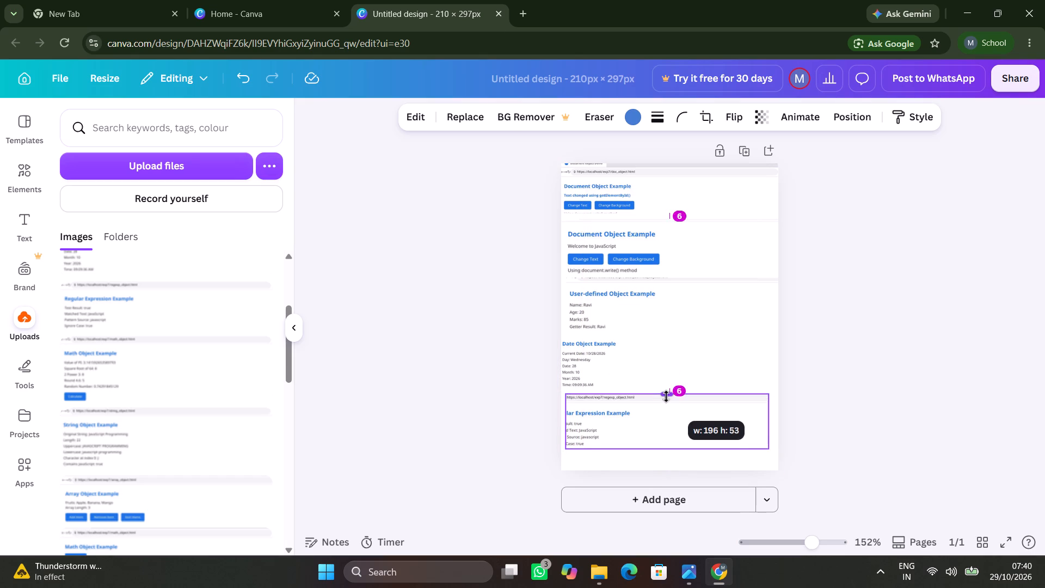
pyautogui.moveTo(666, 396); pyautogui.dragTo(661, 393)
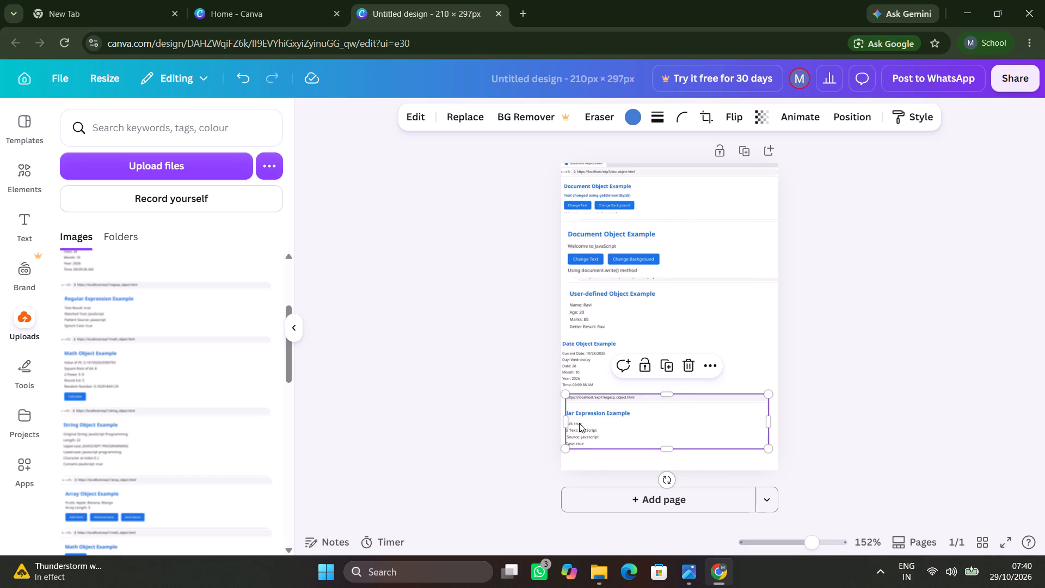
# Enlarge the Regular Expression Example screenshot to about 206 px wide from the page's left edge, filling the space below the Date Object Example screenshot.
pyautogui.doubleClick(565, 424)
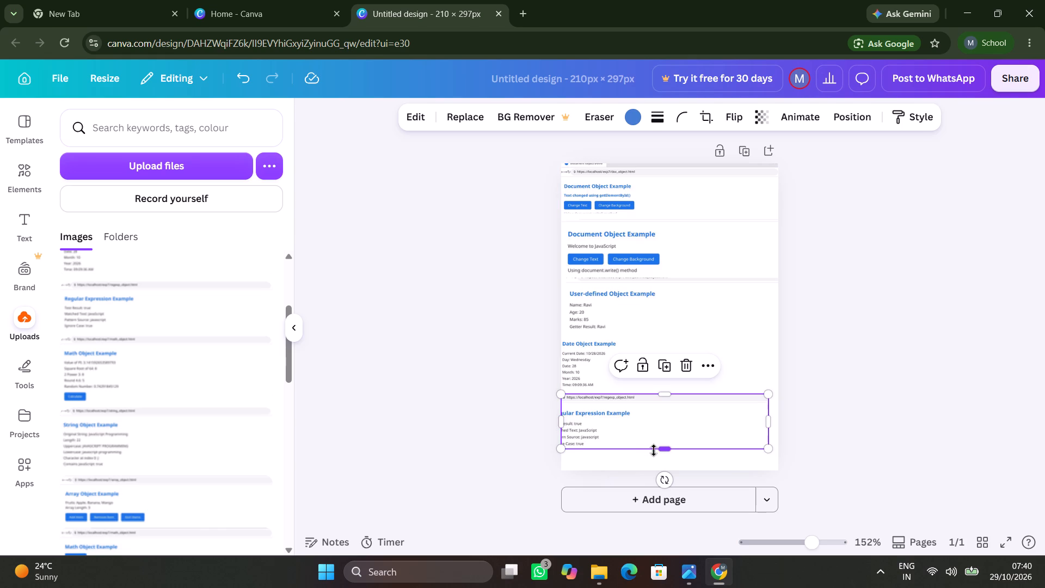
pyautogui.moveTo(660, 450); pyautogui.dragTo(672, 442)
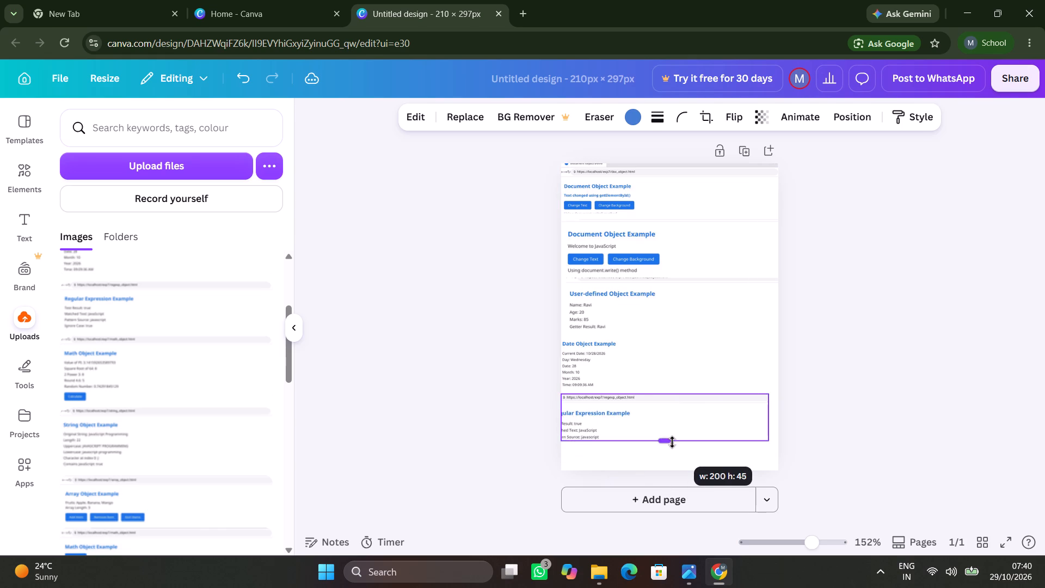
pyautogui.moveTo(672, 442); pyautogui.dragTo(737, 439)
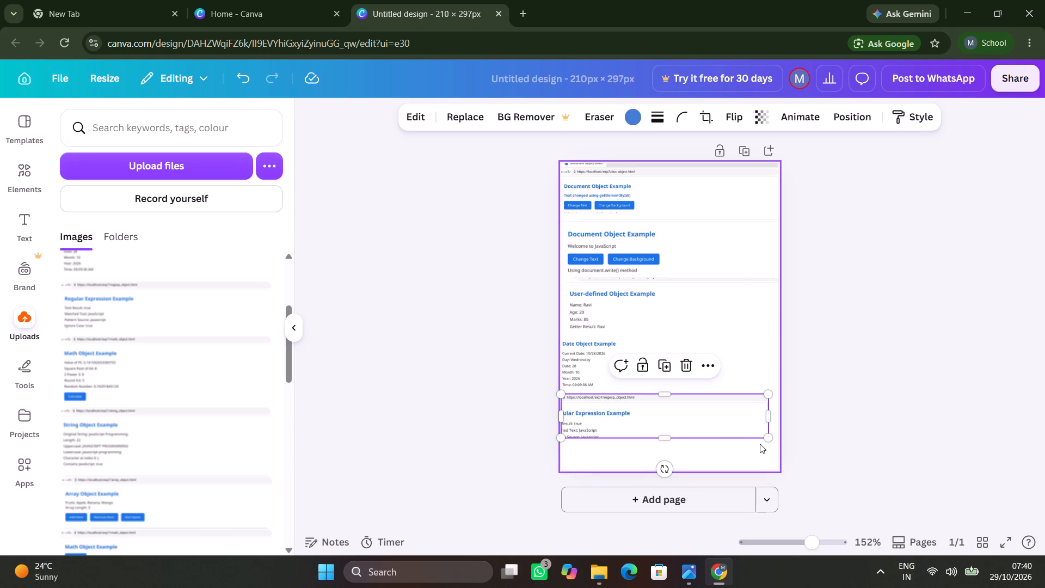
pyautogui.moveTo(768, 435); pyautogui.dragTo(777, 501)
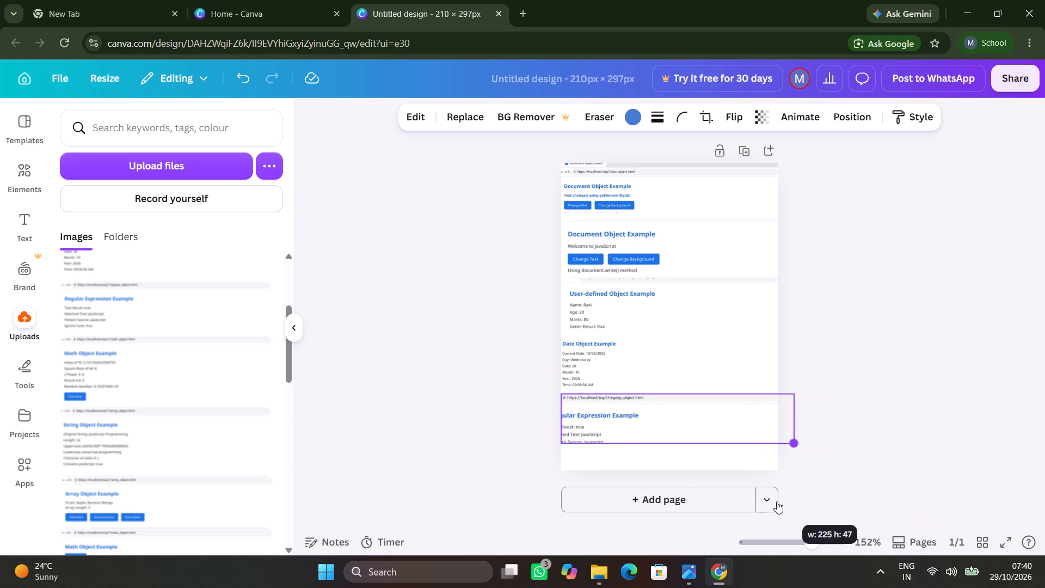
pyautogui.moveTo(777, 501); pyautogui.dragTo(759, 503)
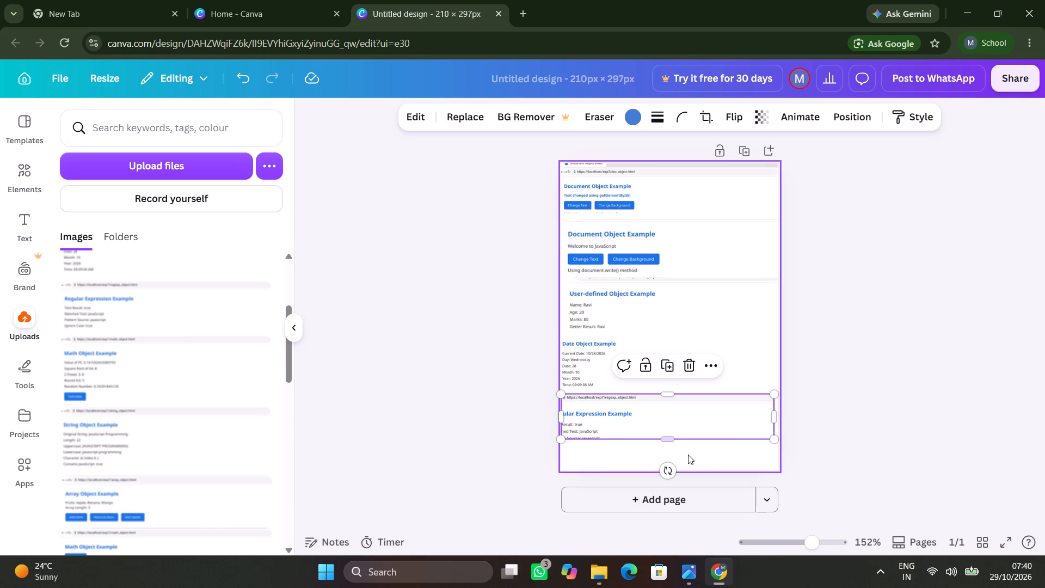
pyautogui.moveTo(671, 438); pyautogui.dragTo(672, 464)
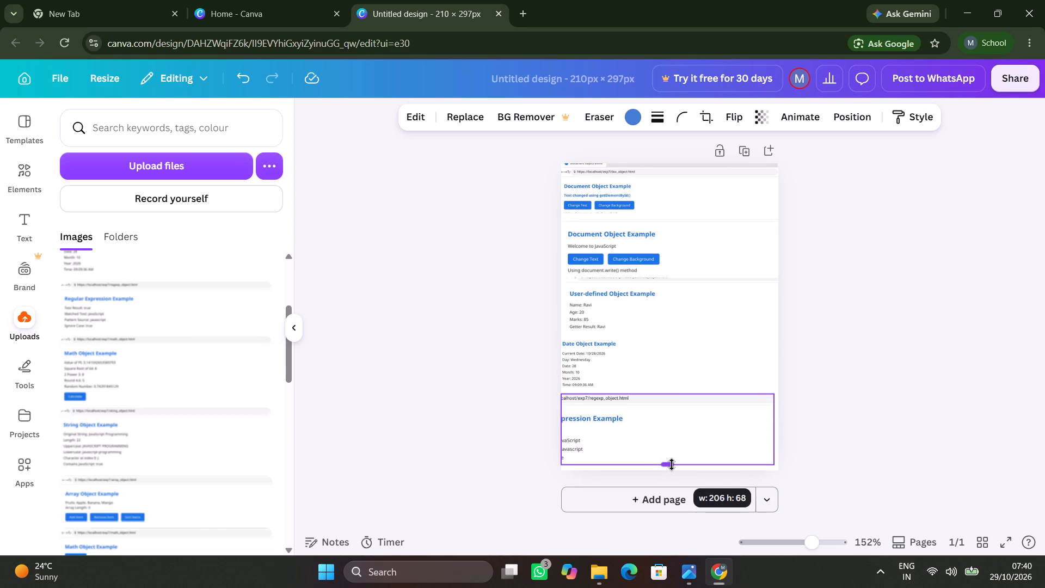
pyautogui.moveTo(672, 464); pyautogui.dragTo(672, 467)
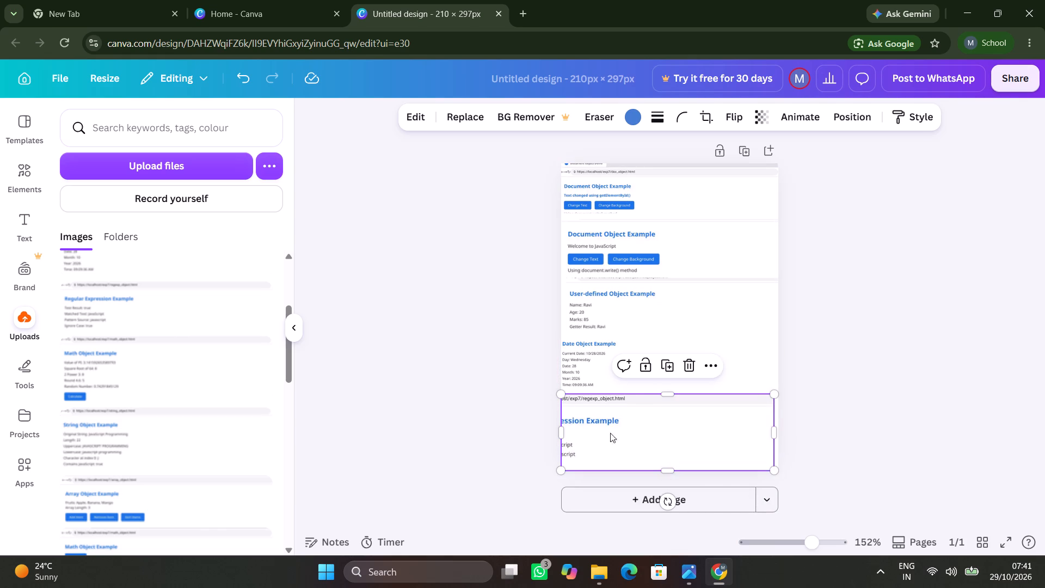
pyautogui.click(600, 438)
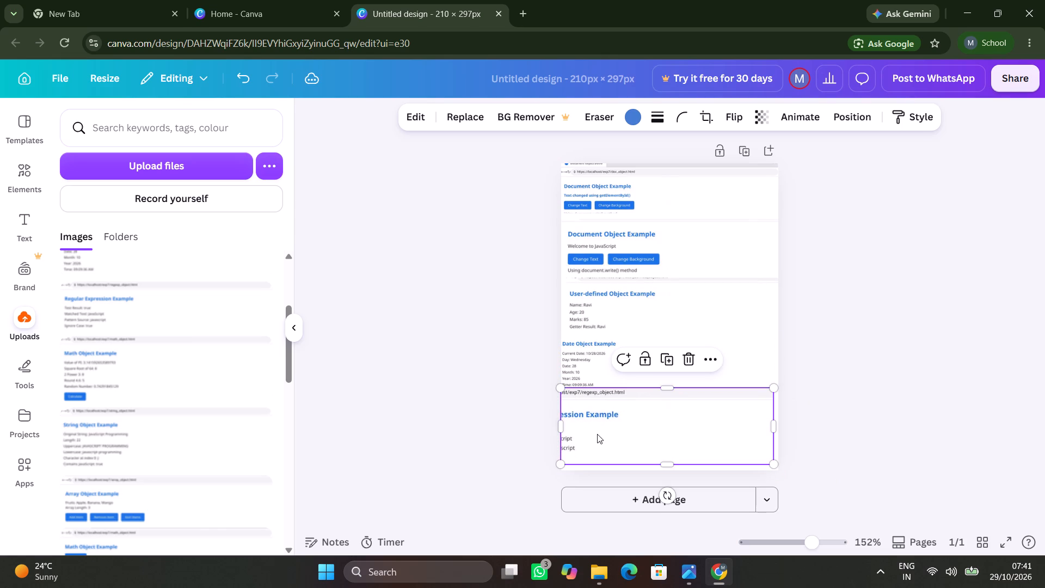
# Reposition the Regular Expression Example image inside its crop frame so the full heading and all result lines fall within the frame.
pyautogui.doubleClick(611, 410)
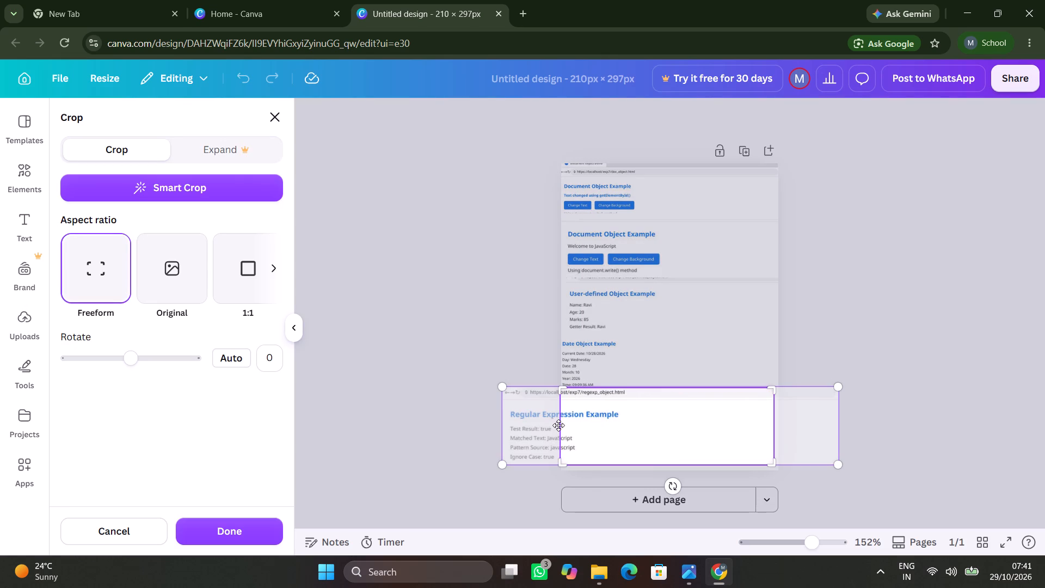
pyautogui.moveTo(558, 425); pyautogui.dragTo(606, 422)
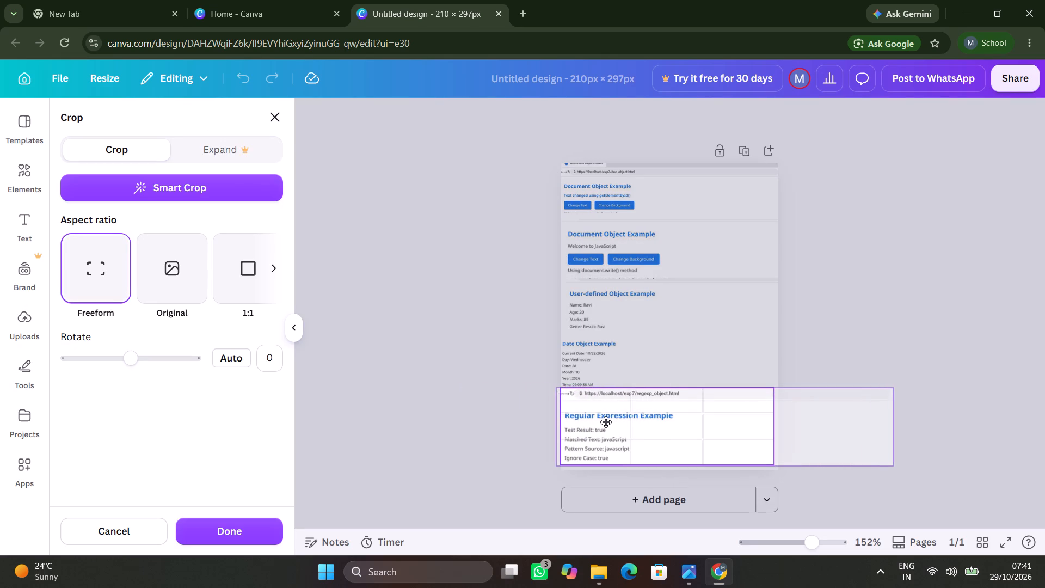
pyautogui.moveTo(606, 422); pyautogui.dragTo(610, 421)
pyautogui.doubleClick(610, 421)
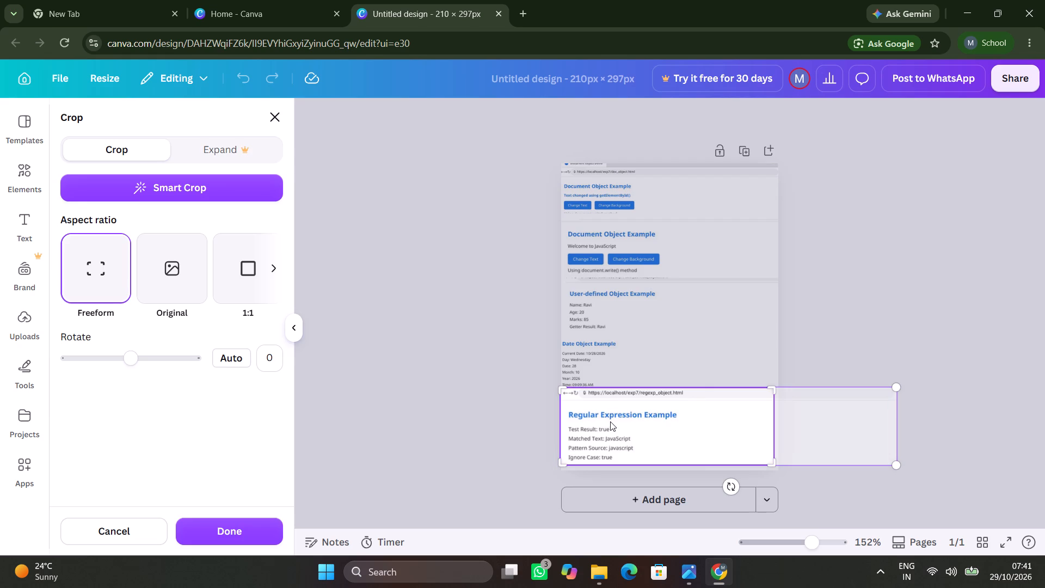
pyautogui.scroll(-1, 703, 435)
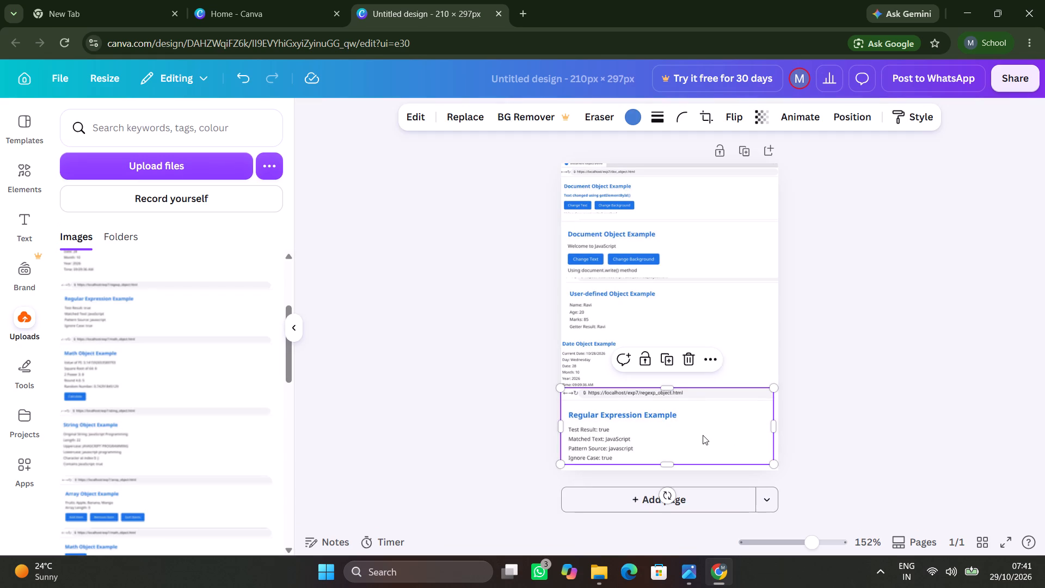
# Add a second page to the design.
pyautogui.scroll(-1, 703, 435)
pyautogui.scroll(-3, 200, 320)
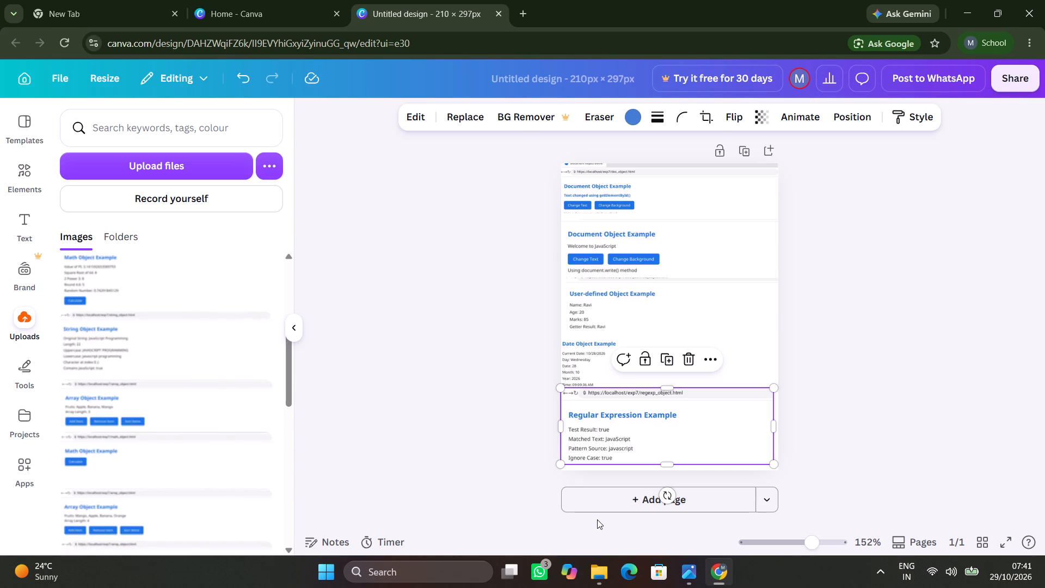
pyautogui.click(606, 494)
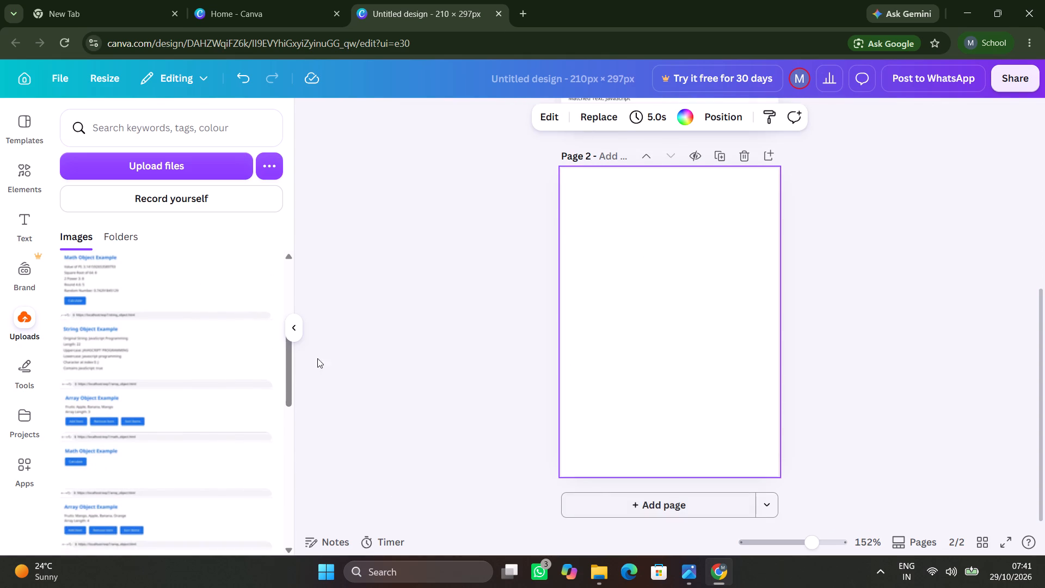
# Place the uploaded Math Object Example screenshot in the top-left corner of page 2.
pyautogui.click(78, 277)
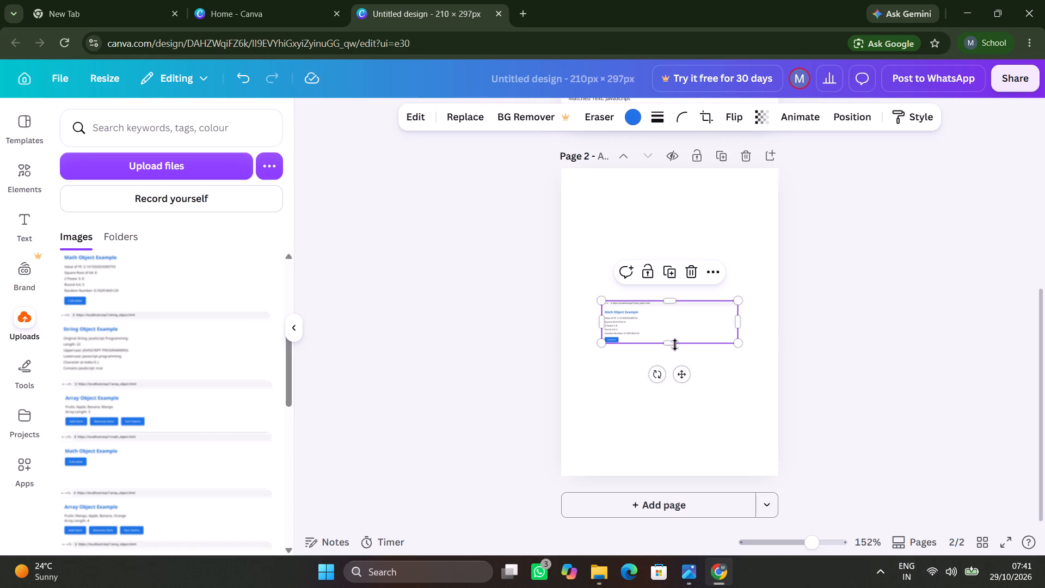
pyautogui.moveTo(662, 322); pyautogui.dragTo(648, 150)
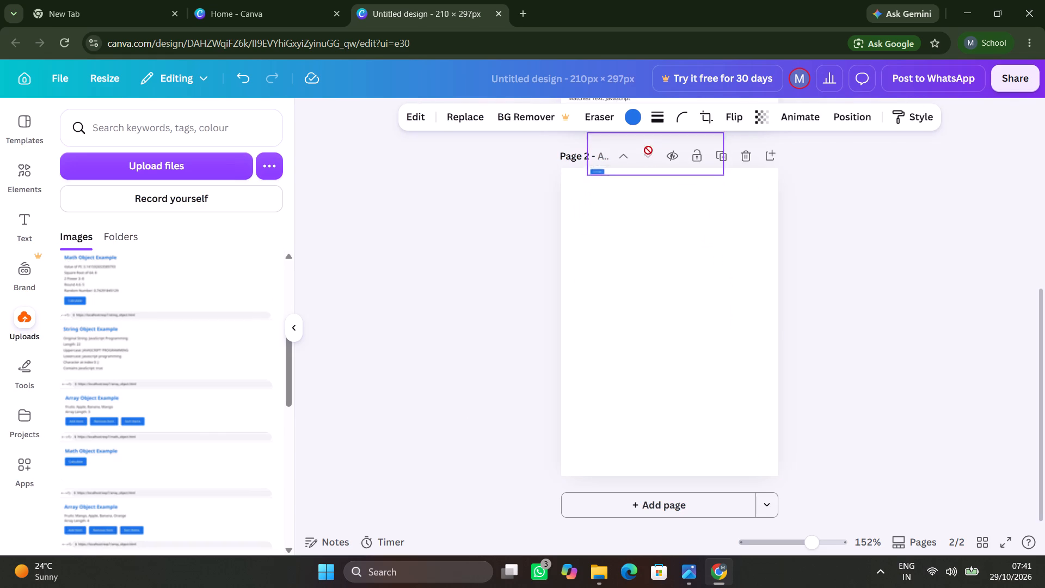
pyautogui.moveTo(648, 150); pyautogui.dragTo(640, 203)
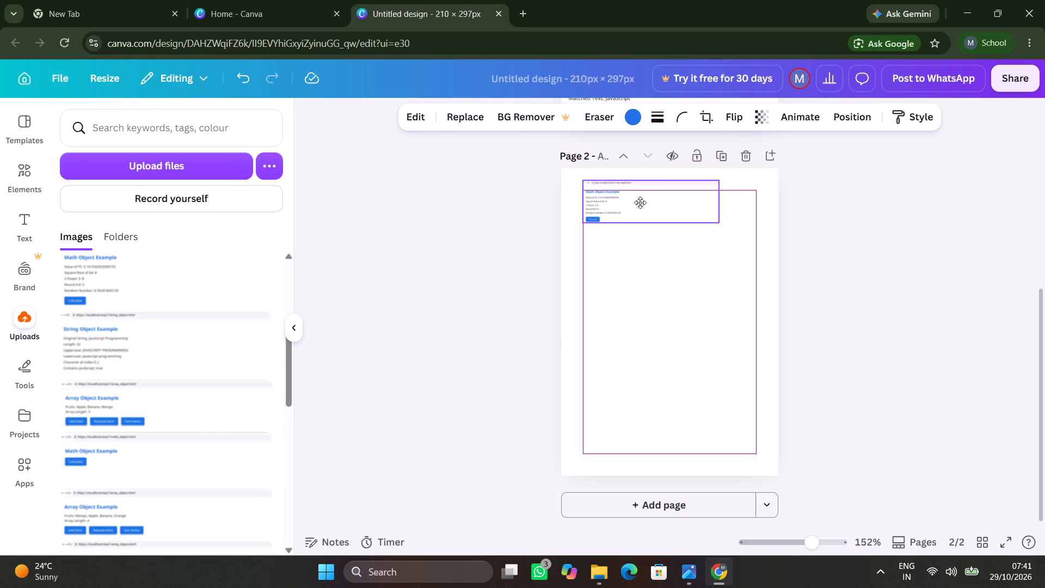
pyautogui.moveTo(640, 203); pyautogui.dragTo(625, 193)
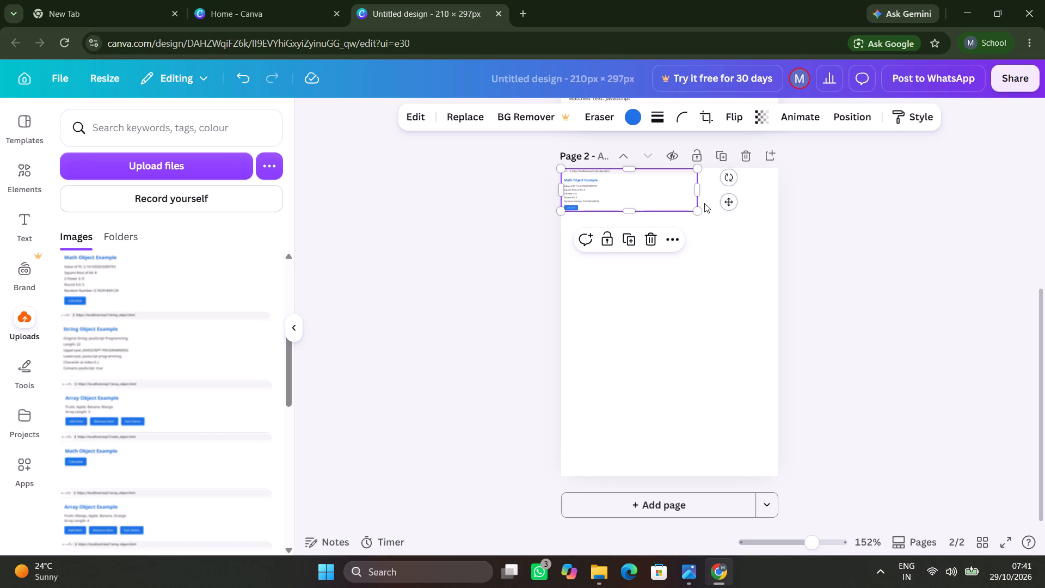
# Stretch the Math Object Example screenshot to the full 210 px page width and about 57 px high, including its Calculate button.
pyautogui.moveTo(694, 191); pyautogui.dragTo(777, 209)
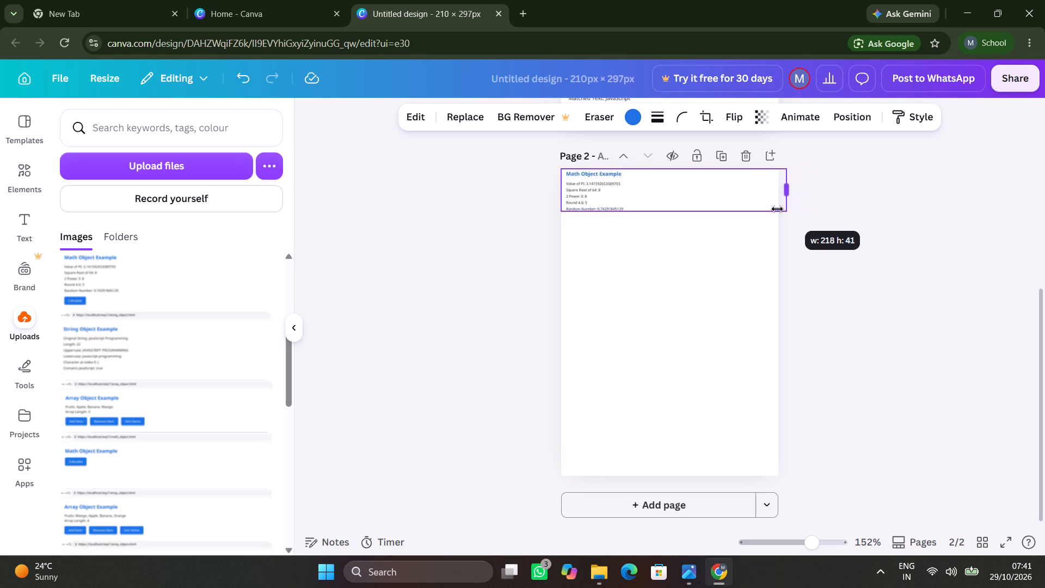
pyautogui.moveTo(777, 209); pyautogui.dragTo(774, 209)
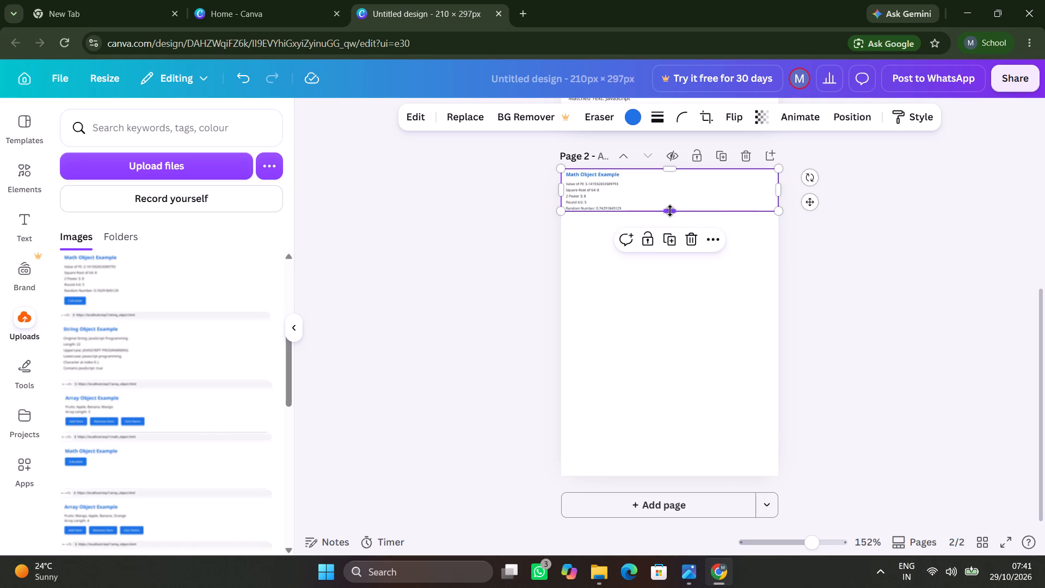
pyautogui.moveTo(669, 210); pyautogui.dragTo(680, 218)
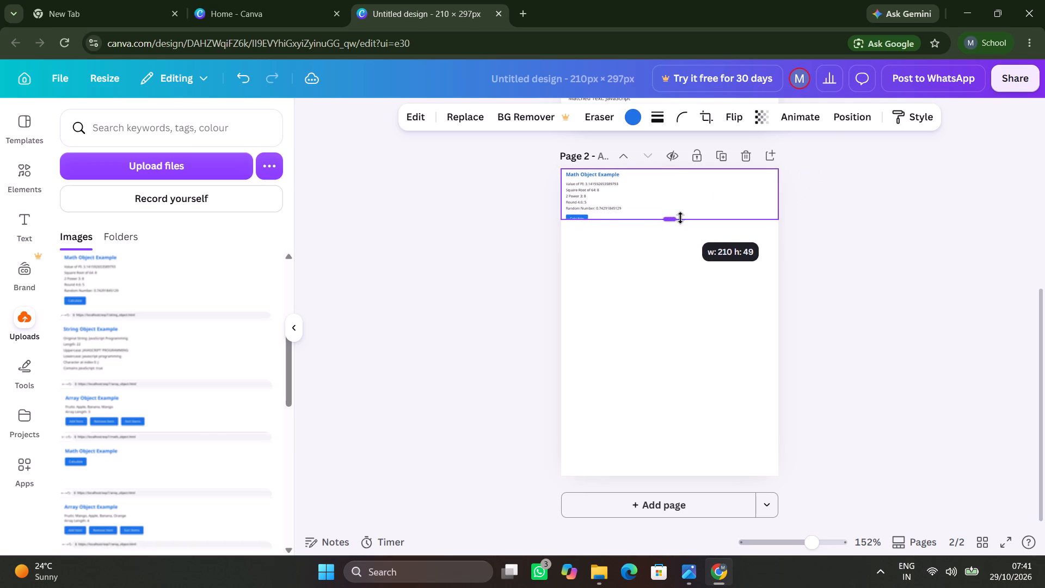
pyautogui.moveTo(680, 218); pyautogui.dragTo(681, 224)
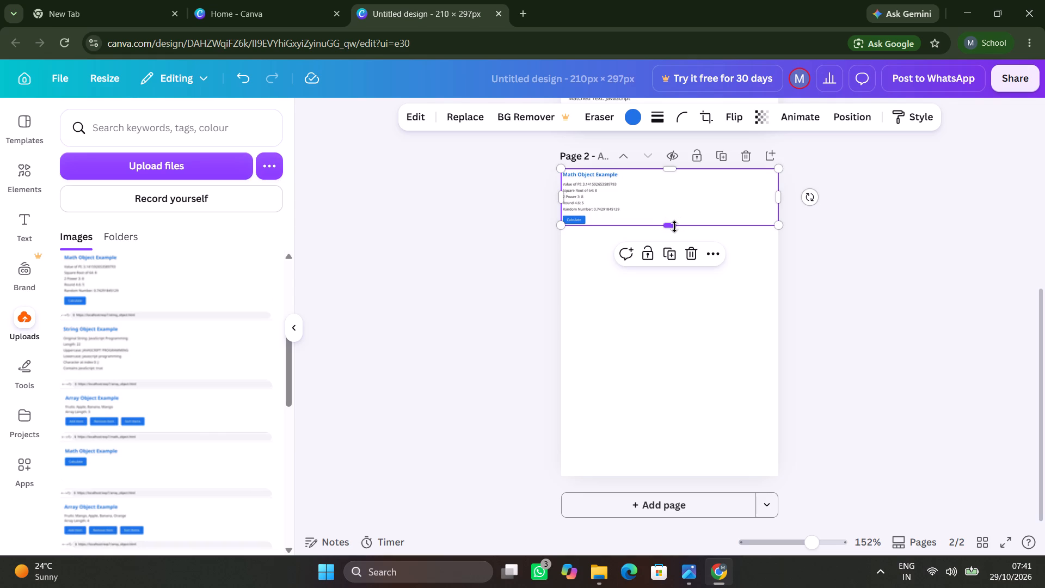
pyautogui.moveTo(674, 226); pyautogui.dragTo(680, 229)
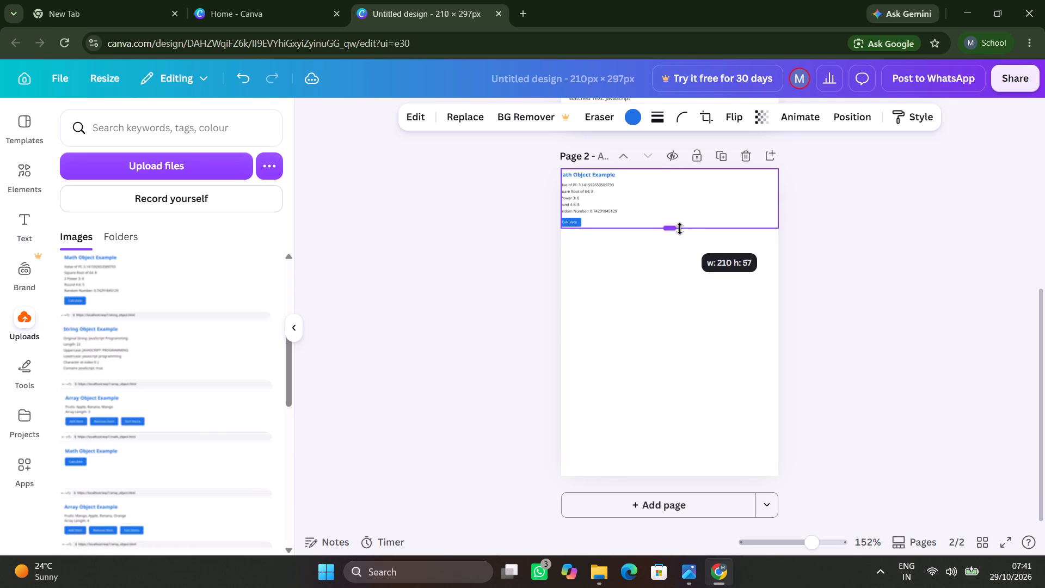
pyautogui.moveTo(680, 229); pyautogui.dragTo(686, 224)
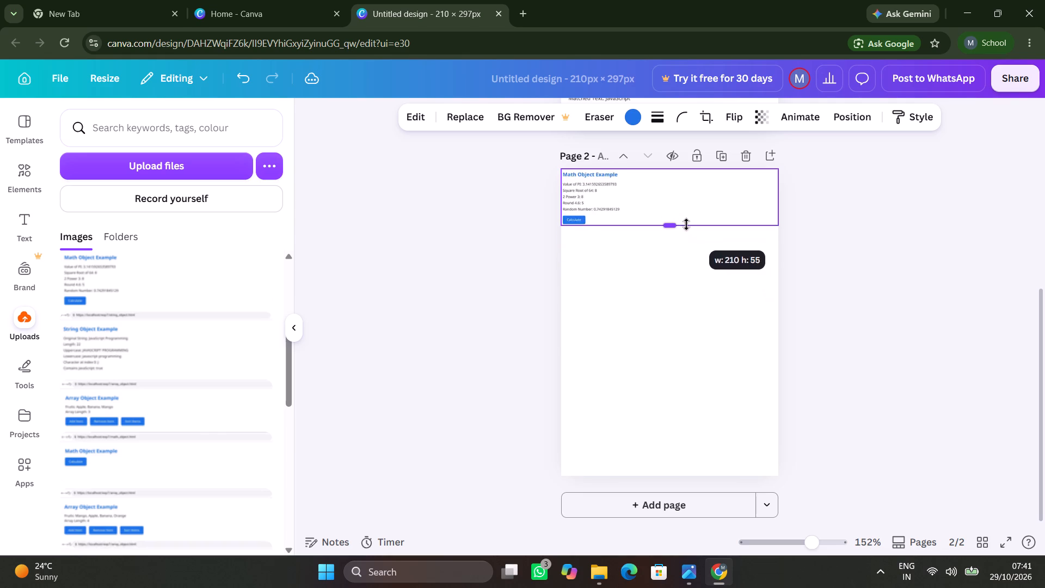
pyautogui.moveTo(686, 224); pyautogui.dragTo(687, 228)
# Extend the Math Object Example crop on its left side to include the cut-off text, keeping the frame within the page width.
pyautogui.click(647, 200)
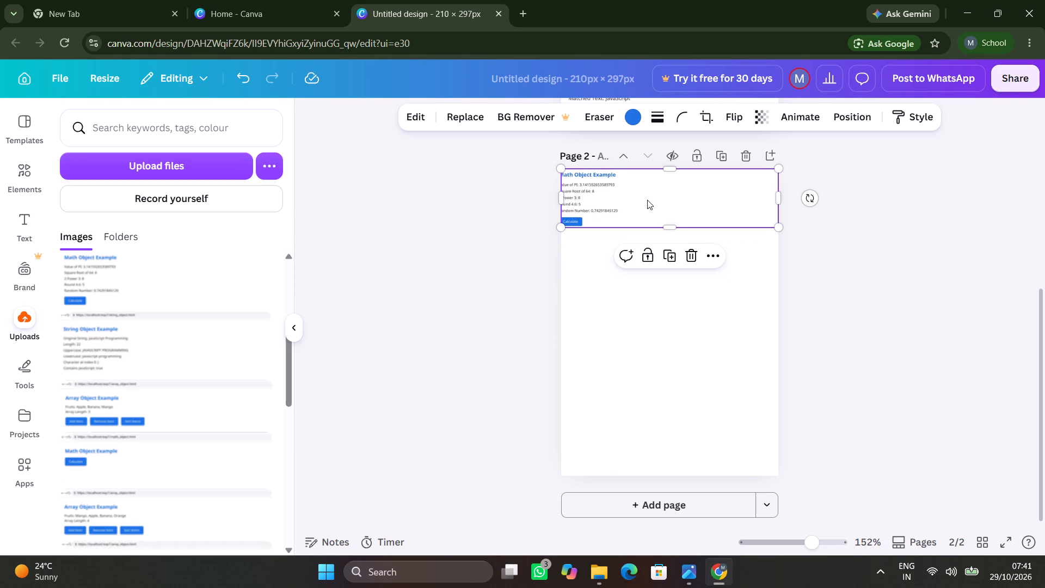
pyautogui.moveTo(647, 200); pyautogui.dragTo(543, 191)
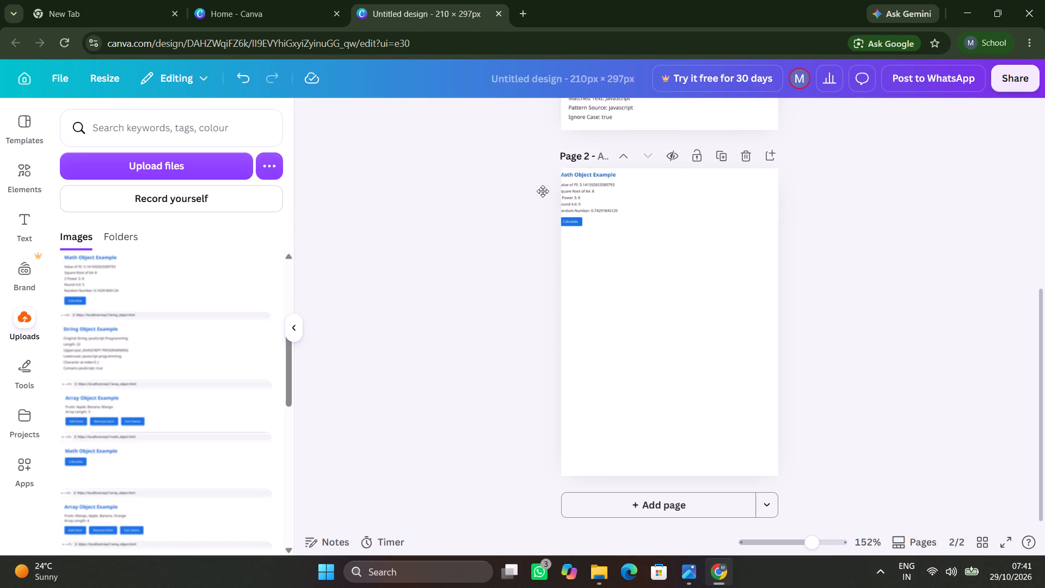
pyautogui.moveTo(543, 191); pyautogui.dragTo(584, 191)
pyautogui.click(584, 191)
pyautogui.moveTo(584, 191); pyautogui.dragTo(591, 188)
pyautogui.moveTo(565, 191); pyautogui.dragTo(557, 193)
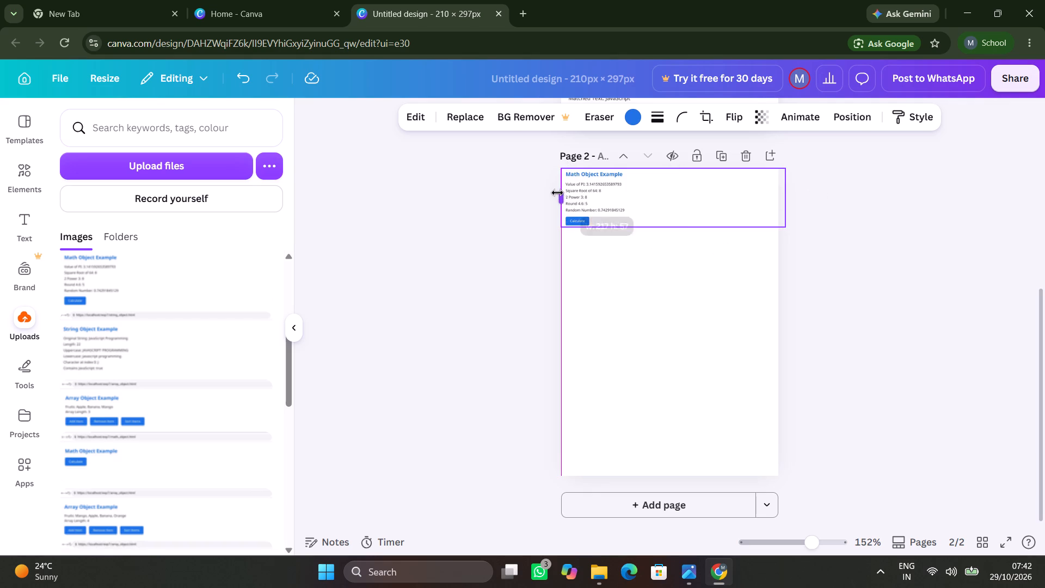
pyautogui.moveTo(557, 193); pyautogui.dragTo(555, 193)
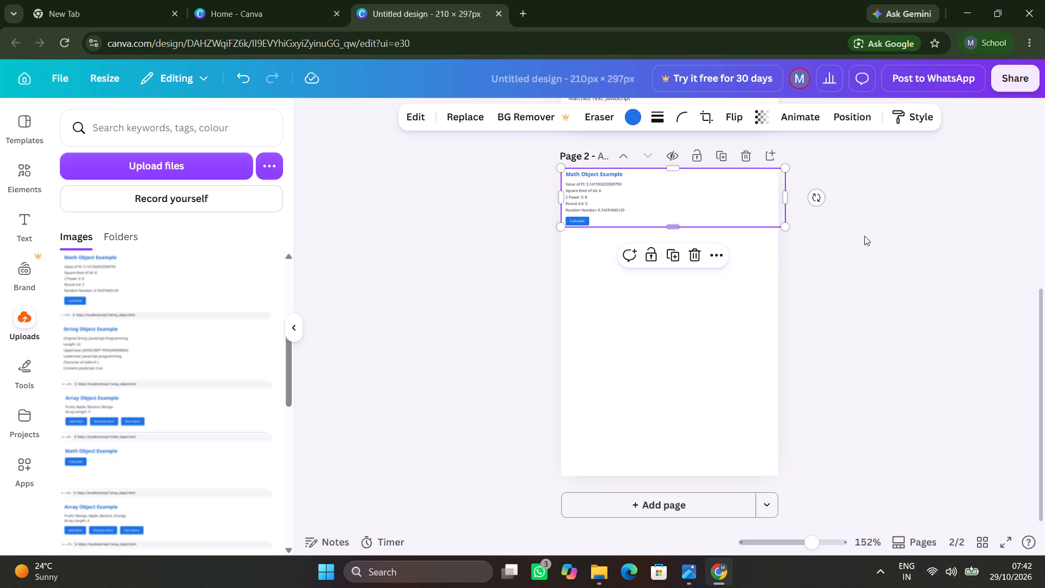
pyautogui.moveTo(784, 198); pyautogui.dragTo(771, 204)
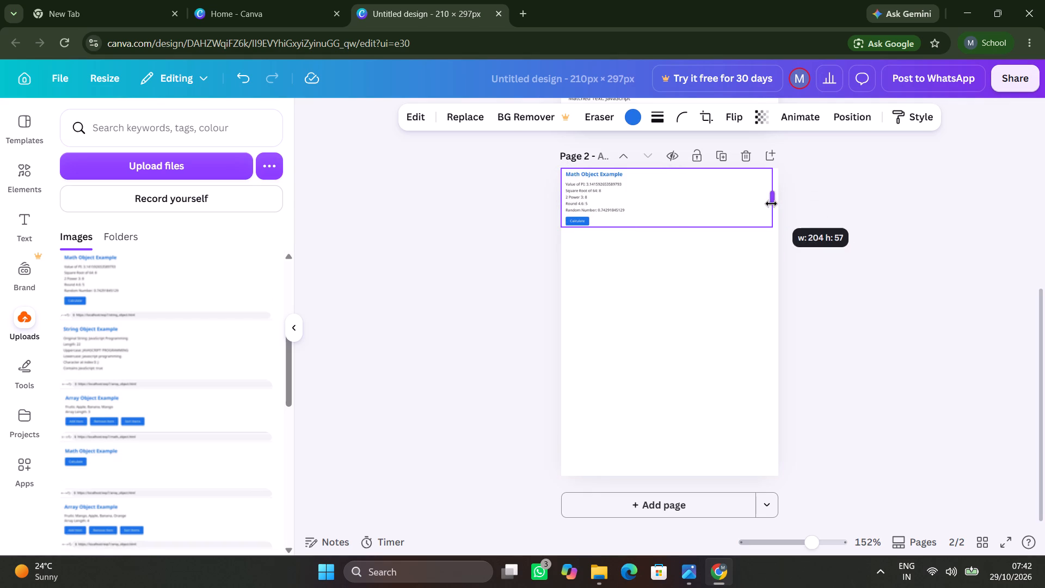
pyautogui.moveTo(771, 204); pyautogui.dragTo(777, 206)
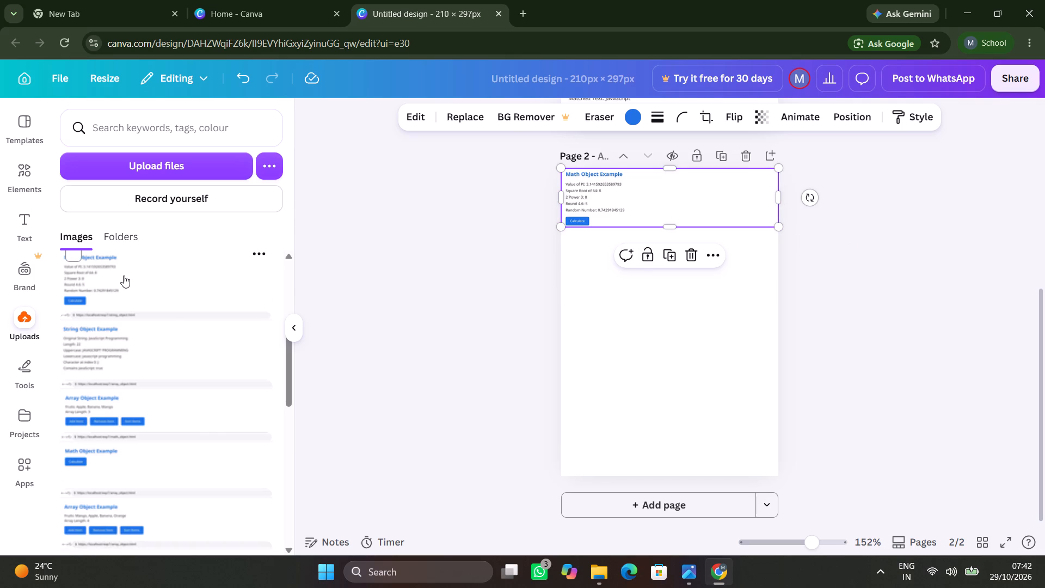
# Place the uploaded String Object Example screenshot on page 2, below the Math Object Example screenshot.
pyautogui.scroll(-1, 124, 275)
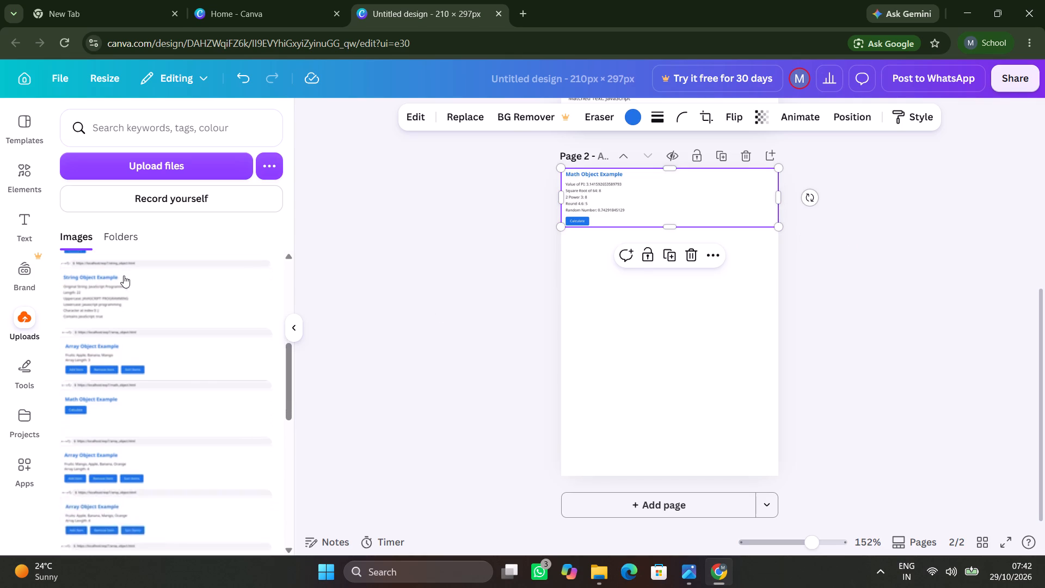
pyautogui.scroll(-1, 124, 275)
pyautogui.moveTo(122, 276); pyautogui.dragTo(273, 305)
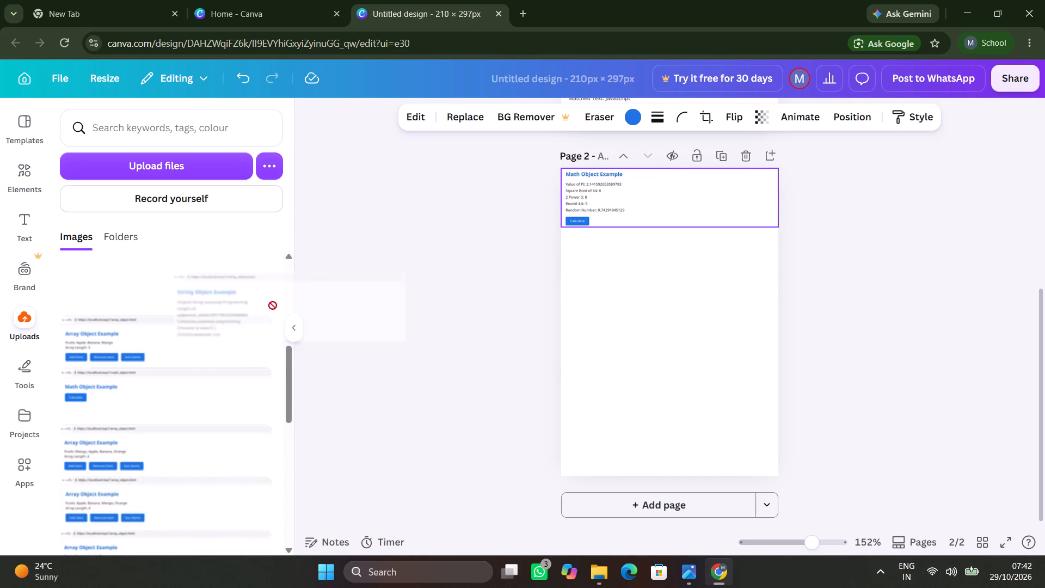
pyautogui.moveTo(273, 305); pyautogui.dragTo(600, 316)
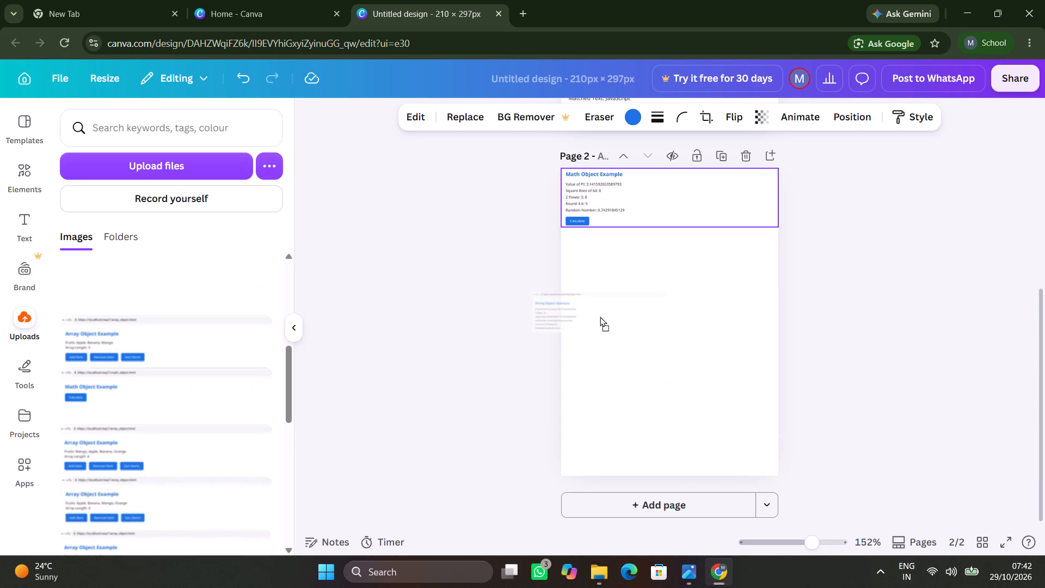
pyautogui.moveTo(600, 316); pyautogui.dragTo(634, 272)
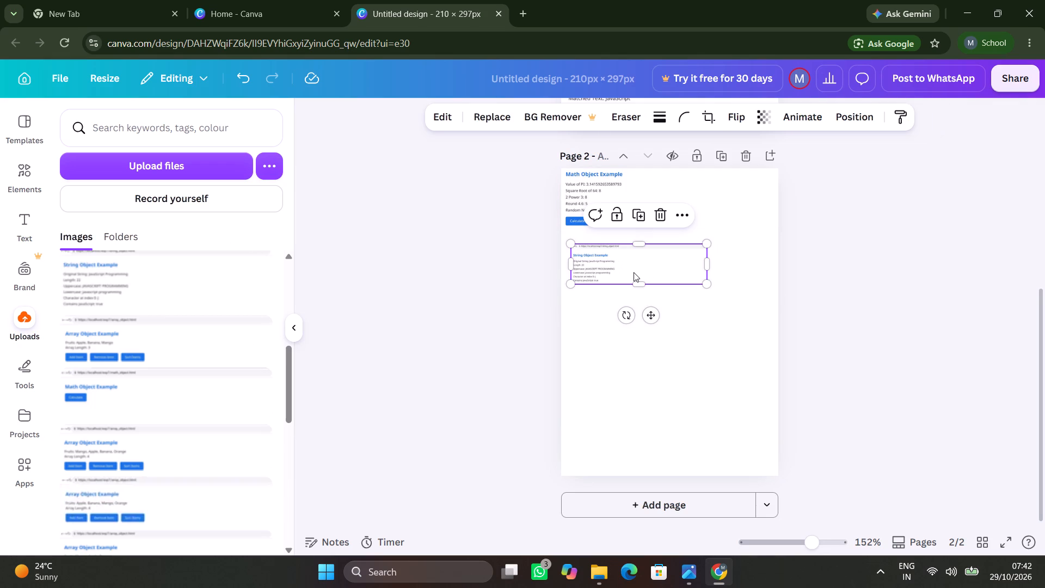
# Stretch the String Object Example screenshot to the full 210 px page width and about 61 px high, including its last text line.
pyautogui.moveTo(573, 263); pyautogui.dragTo(567, 263)
pyautogui.moveTo(634, 246); pyautogui.dragTo(633, 238)
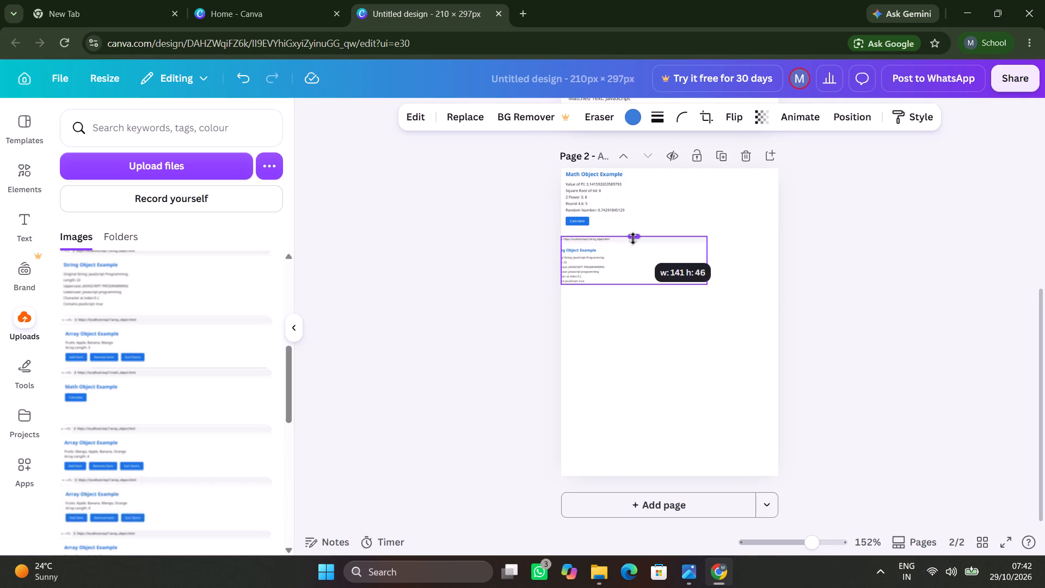
pyautogui.moveTo(633, 238); pyautogui.dragTo(633, 238)
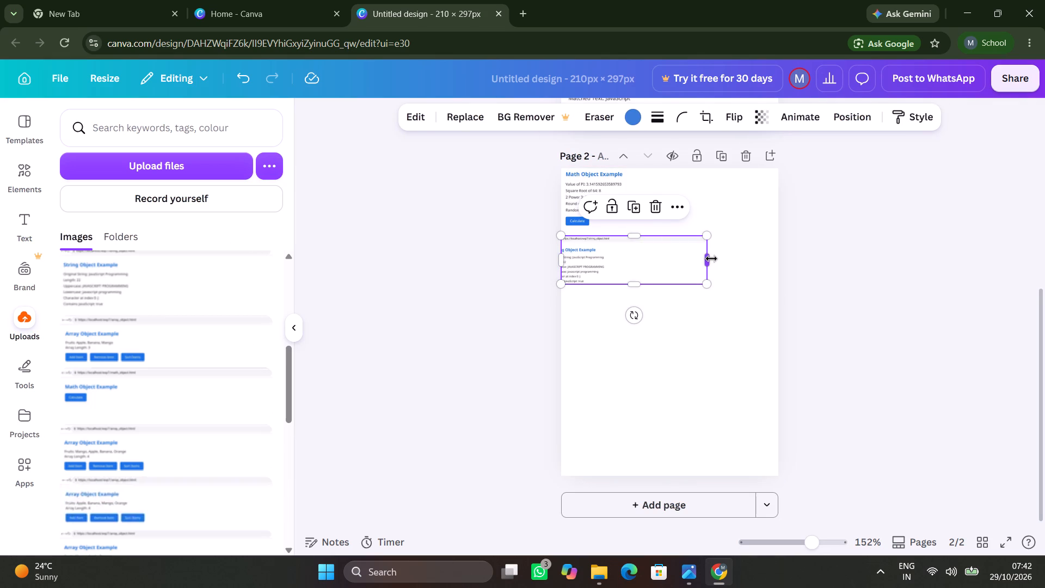
pyautogui.moveTo(711, 259); pyautogui.dragTo(777, 254)
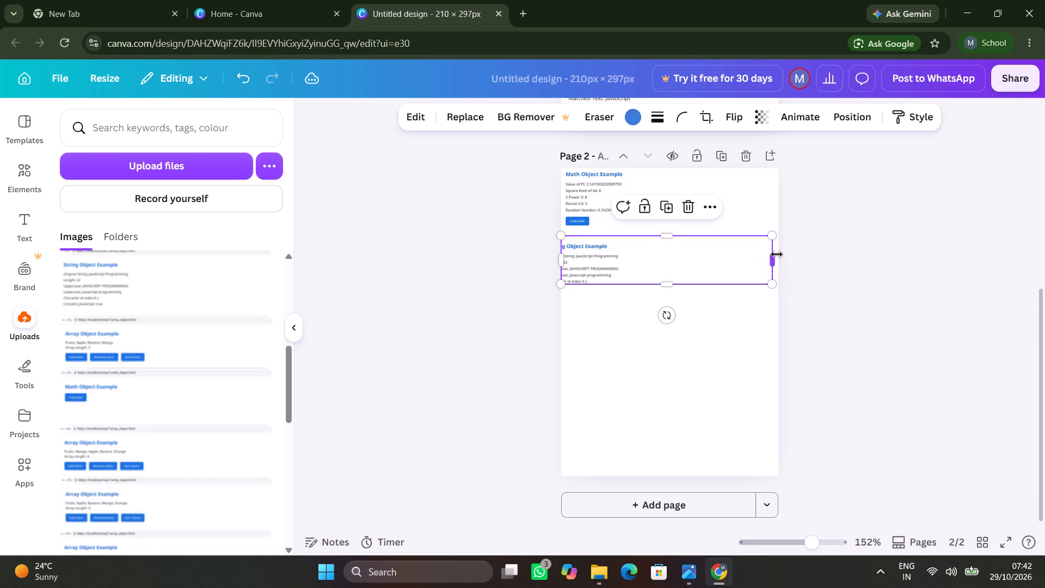
pyautogui.click(599, 263)
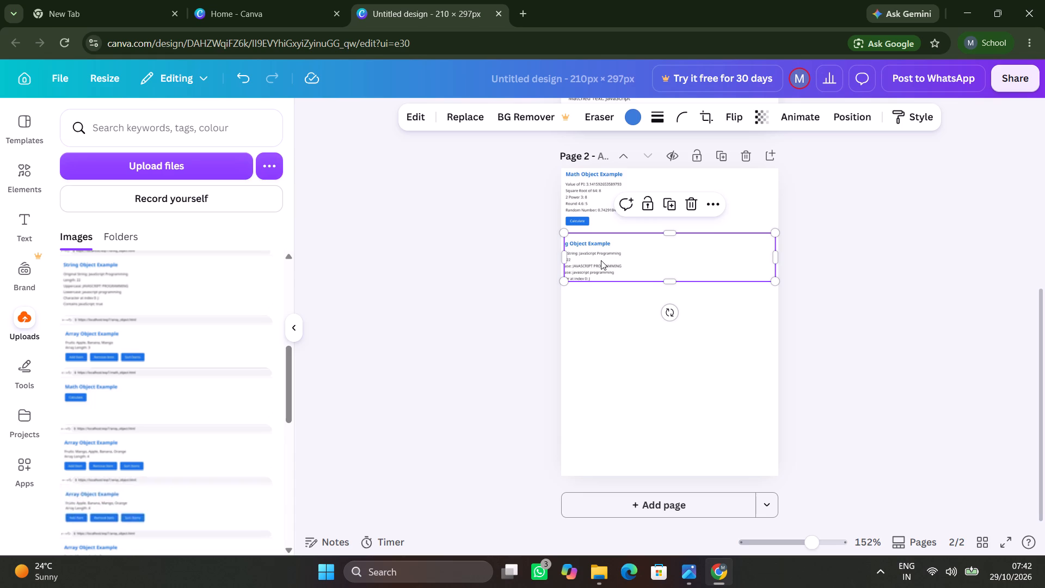
pyautogui.moveTo(566, 259); pyautogui.dragTo(561, 260)
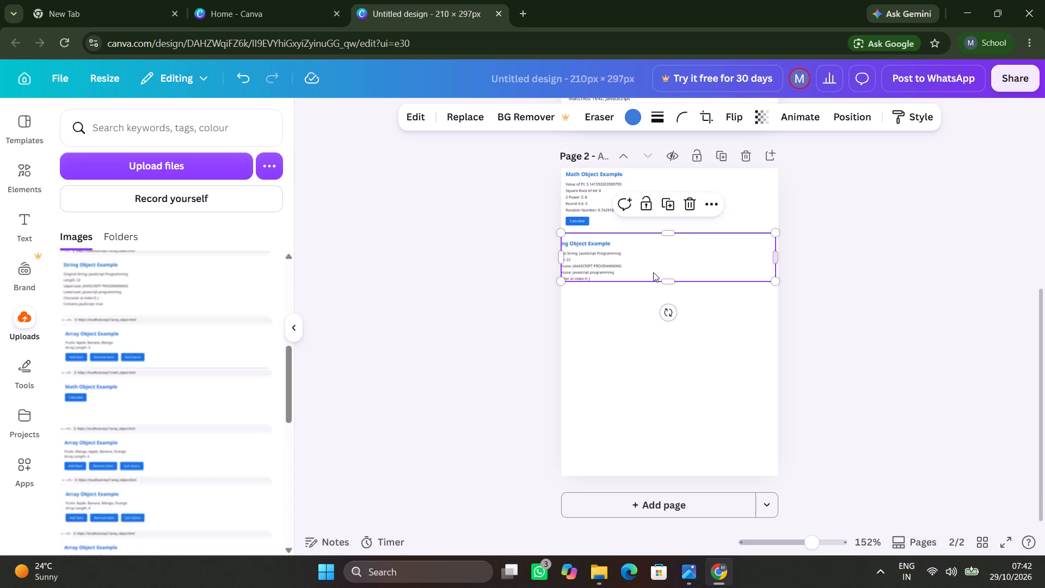
pyautogui.doubleClick(609, 260)
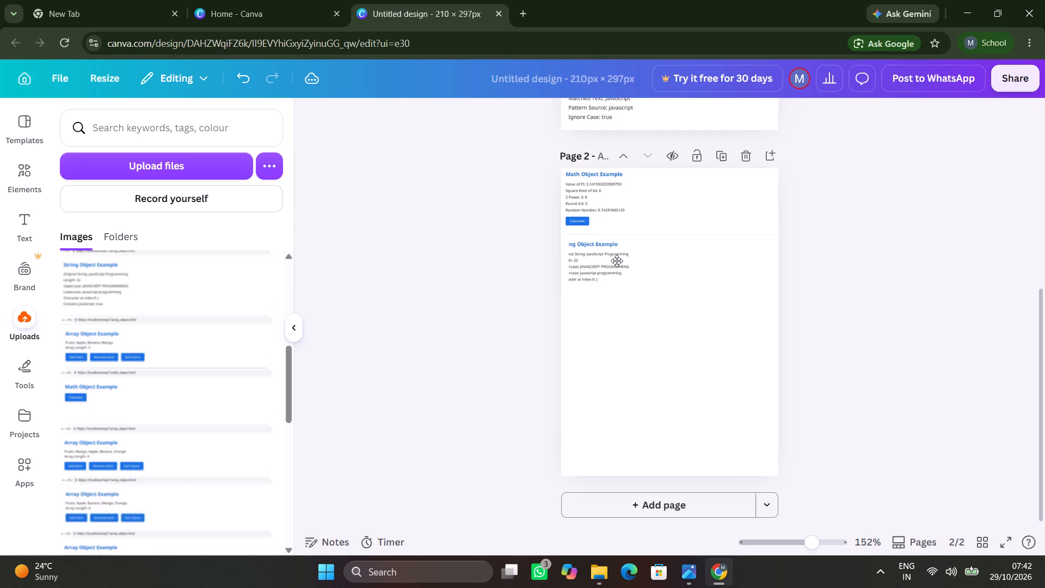
pyautogui.click(665, 252)
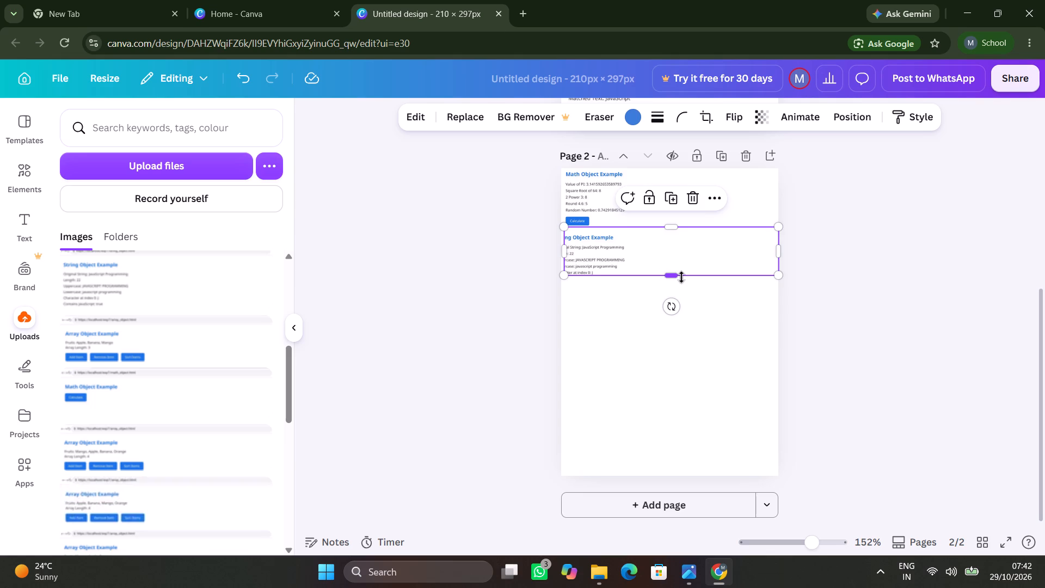
pyautogui.moveTo(673, 277); pyautogui.dragTo(677, 292)
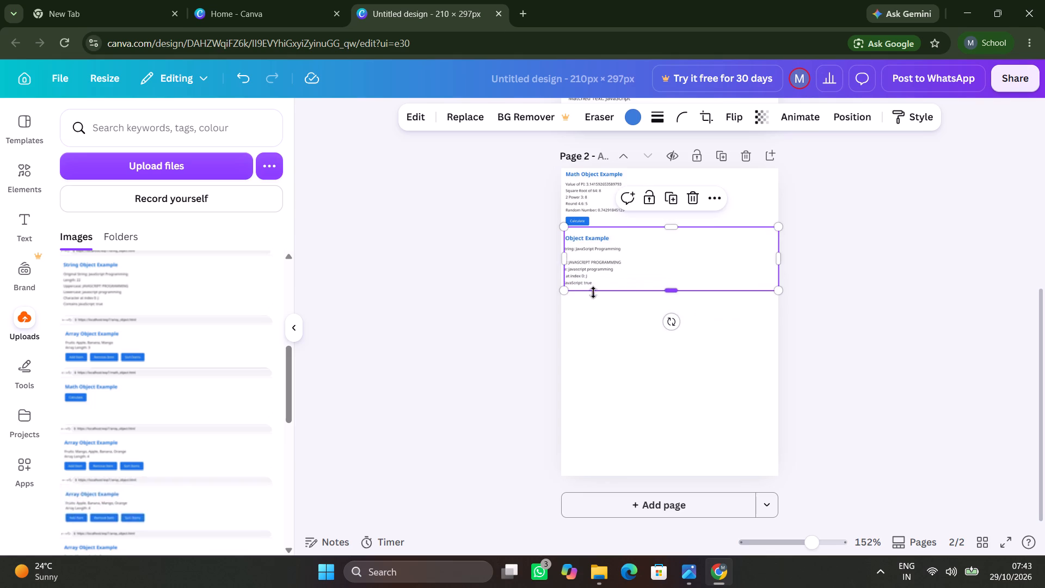
pyautogui.moveTo(564, 264); pyautogui.dragTo(557, 264)
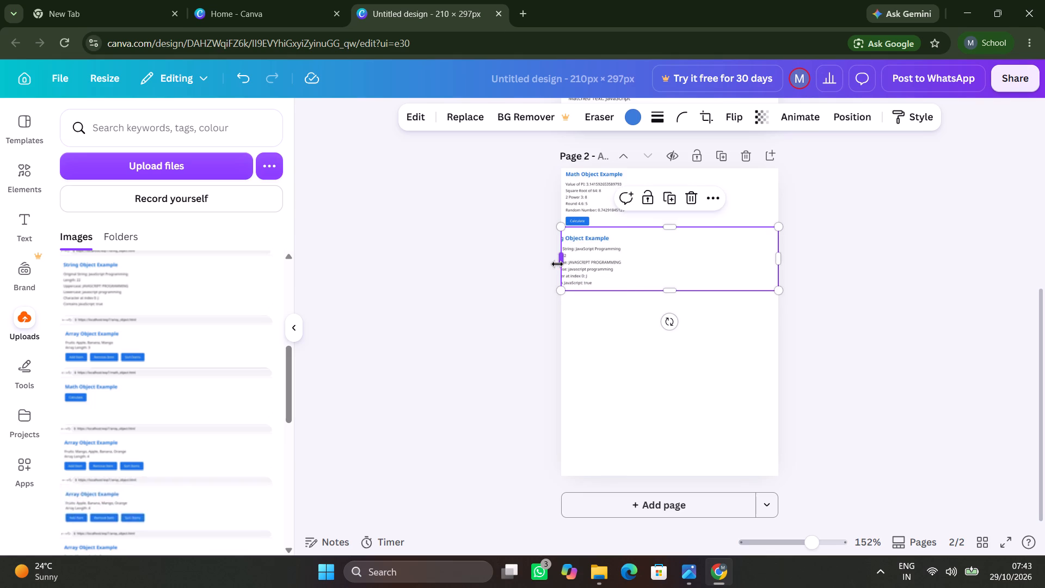
pyautogui.moveTo(601, 259); pyautogui.dragTo(600, 265)
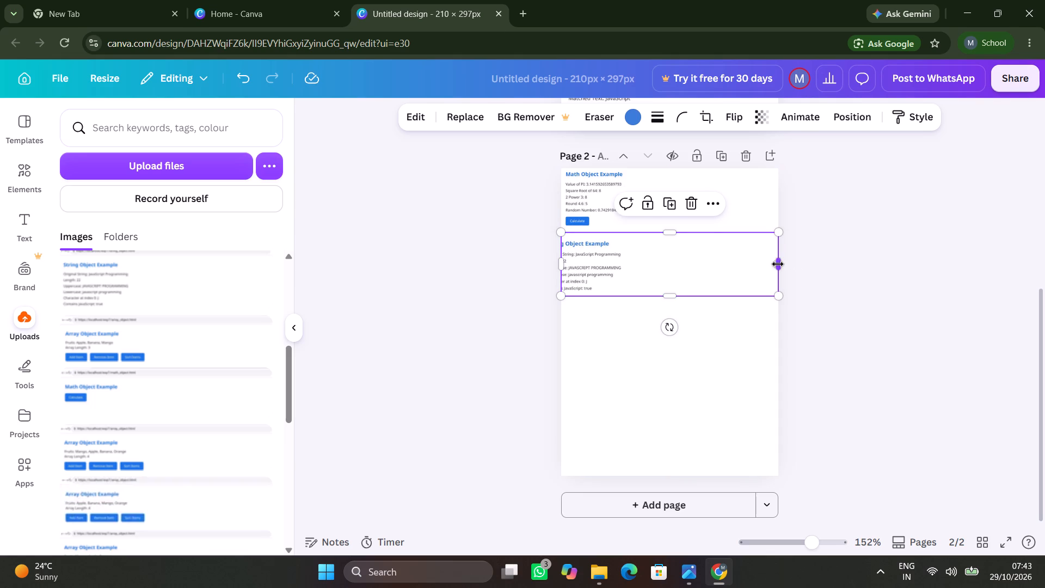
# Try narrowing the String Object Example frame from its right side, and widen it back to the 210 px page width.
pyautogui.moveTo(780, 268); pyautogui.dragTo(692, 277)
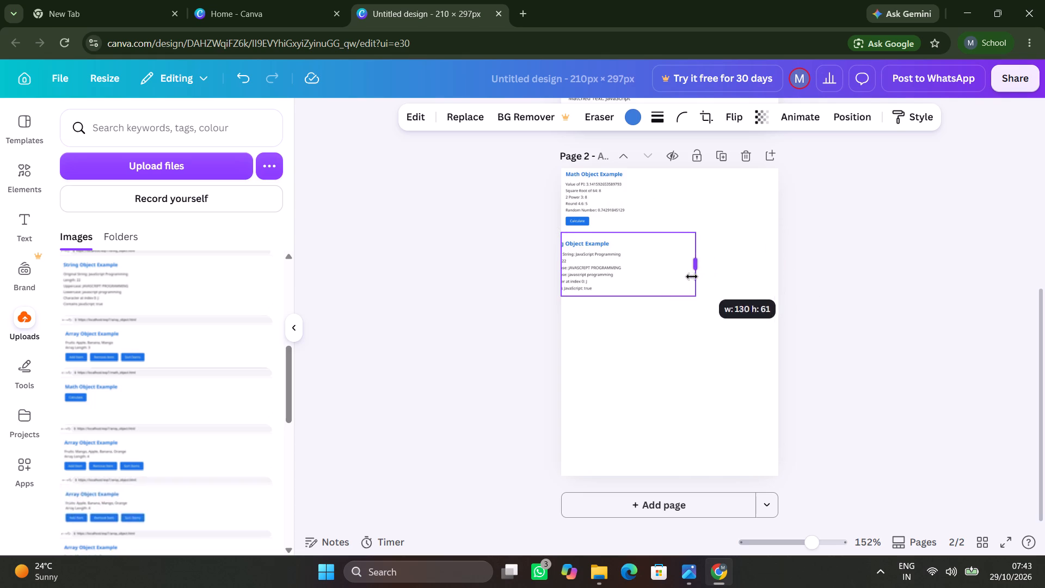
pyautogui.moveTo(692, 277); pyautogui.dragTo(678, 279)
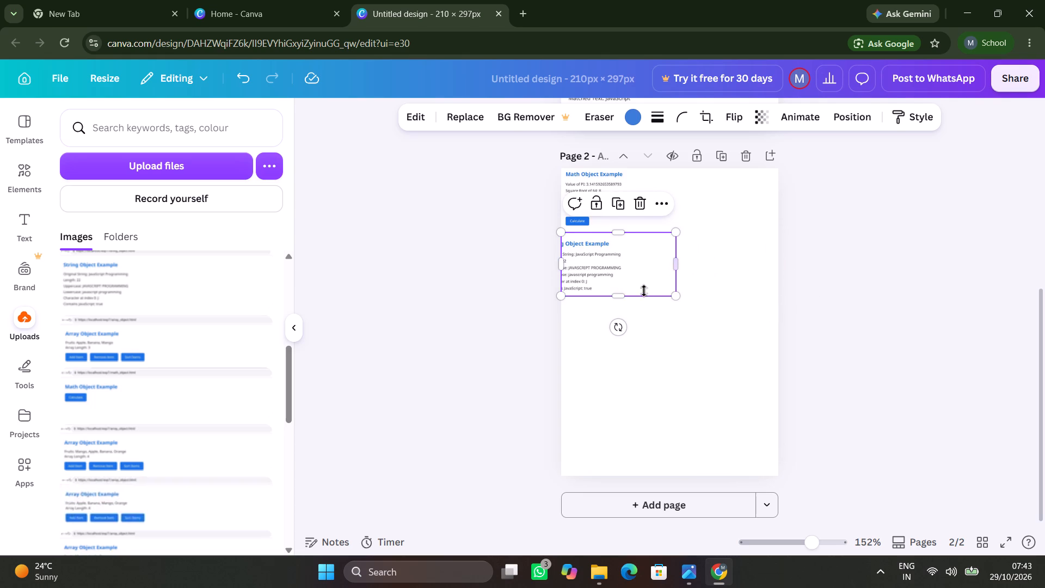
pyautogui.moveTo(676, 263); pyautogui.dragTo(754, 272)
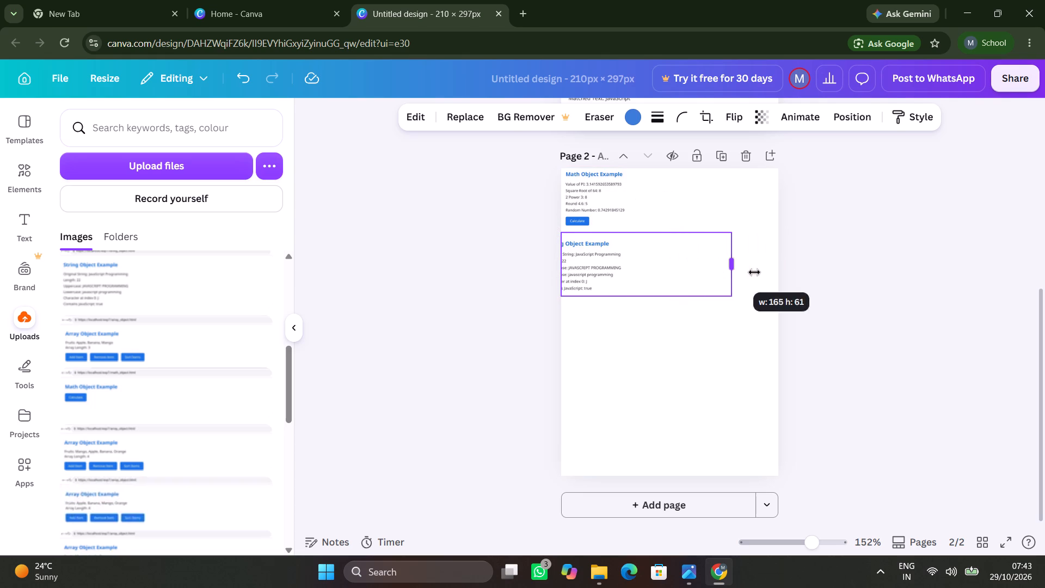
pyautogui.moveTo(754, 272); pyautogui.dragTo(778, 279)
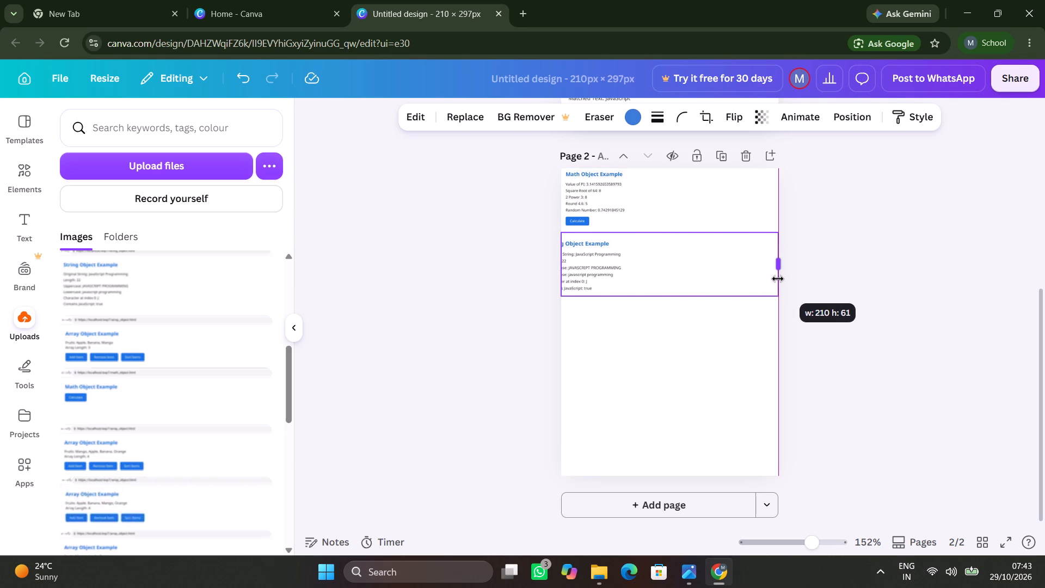
# Extend the String Object Example crop on its left side to include the cut-off text, and trim its right side to the page edge.
pyautogui.click(612, 257)
pyautogui.moveTo(612, 257); pyautogui.dragTo(629, 262)
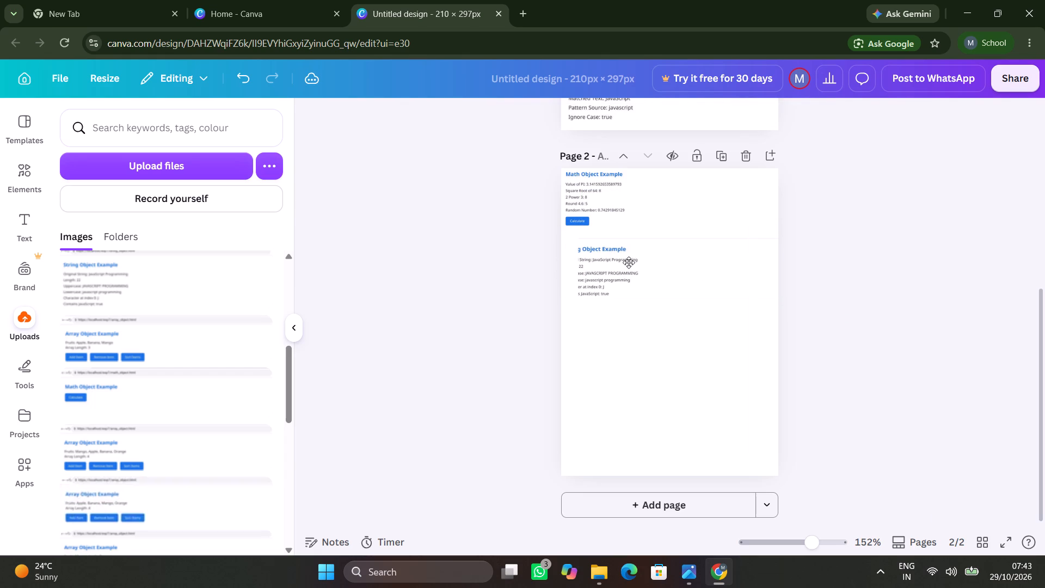
pyautogui.moveTo(629, 262); pyautogui.dragTo(620, 262)
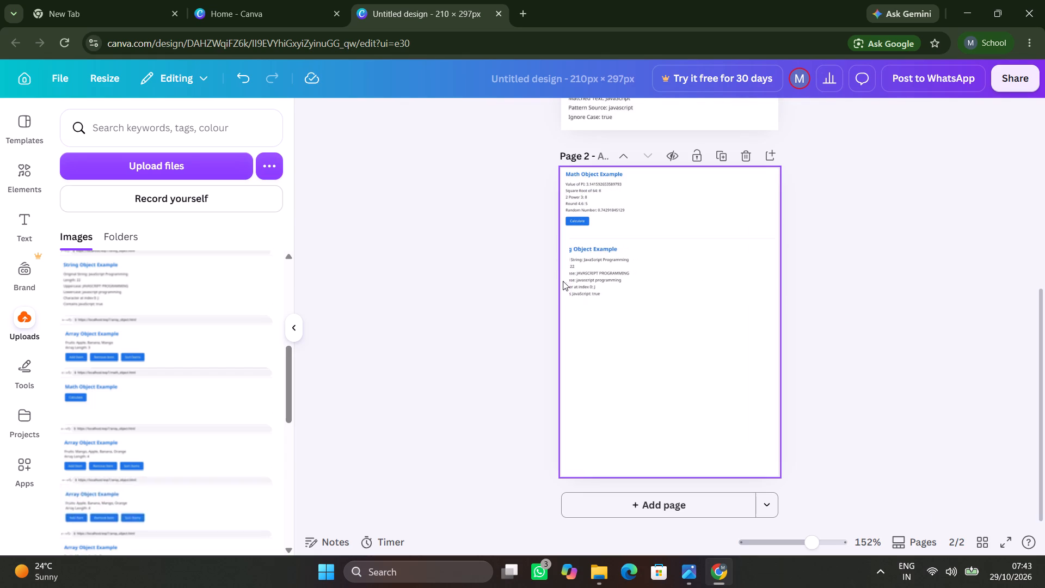
pyautogui.click(573, 262)
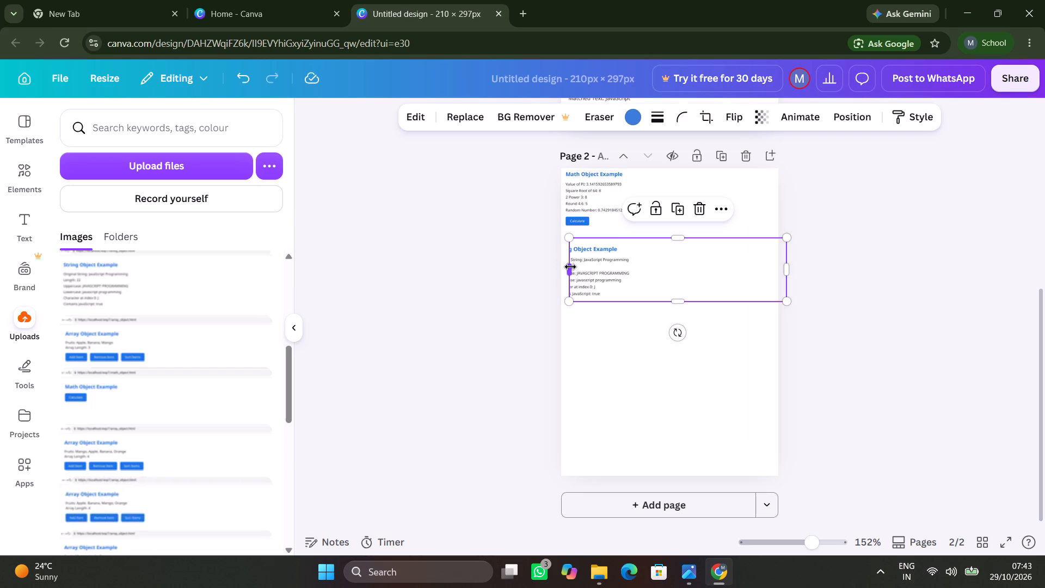
pyautogui.moveTo(570, 267); pyautogui.dragTo(558, 267)
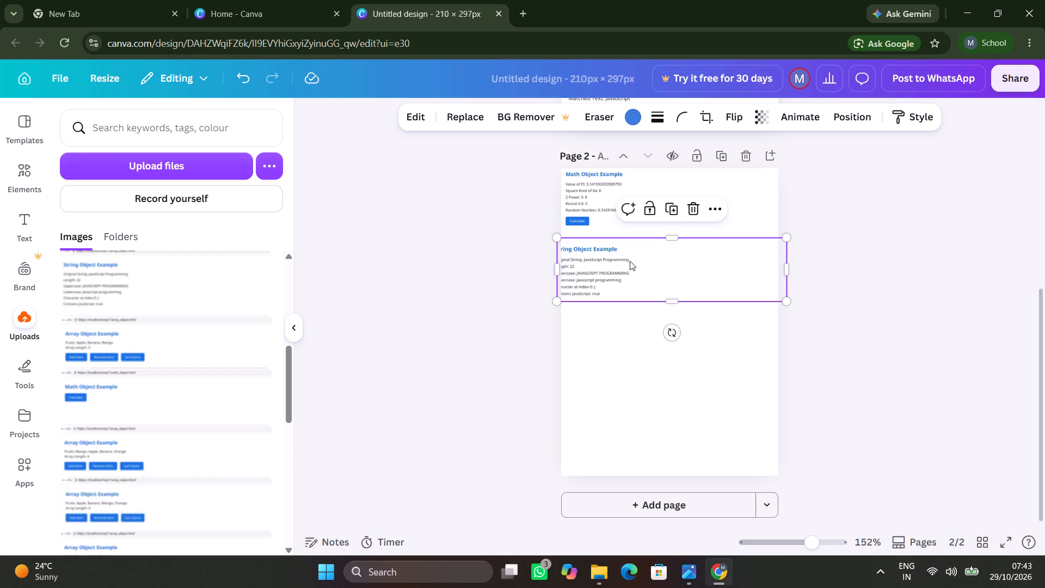
pyautogui.moveTo(632, 271); pyautogui.dragTo(673, 274)
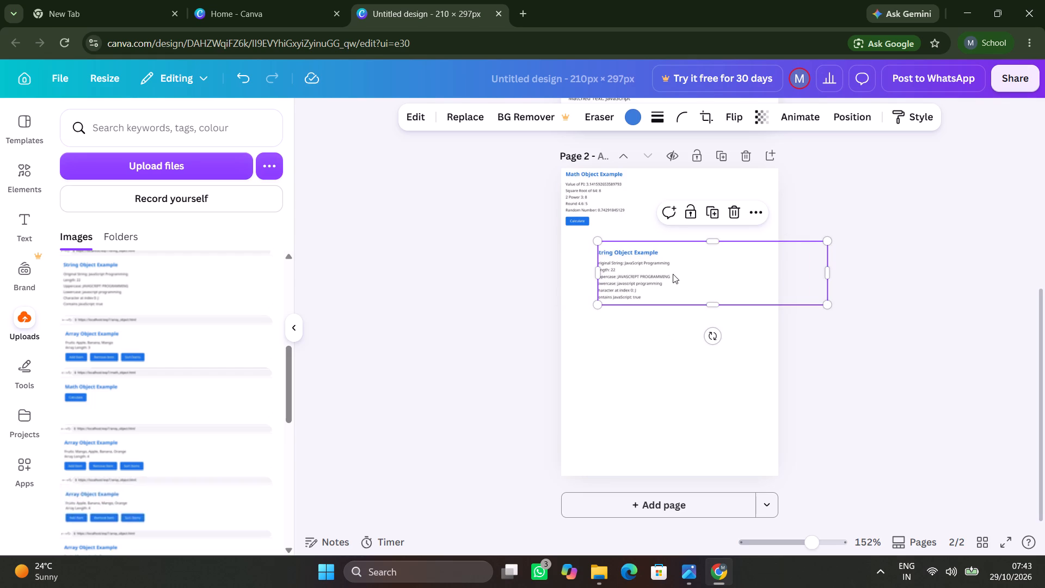
pyautogui.moveTo(600, 273); pyautogui.dragTo(576, 273)
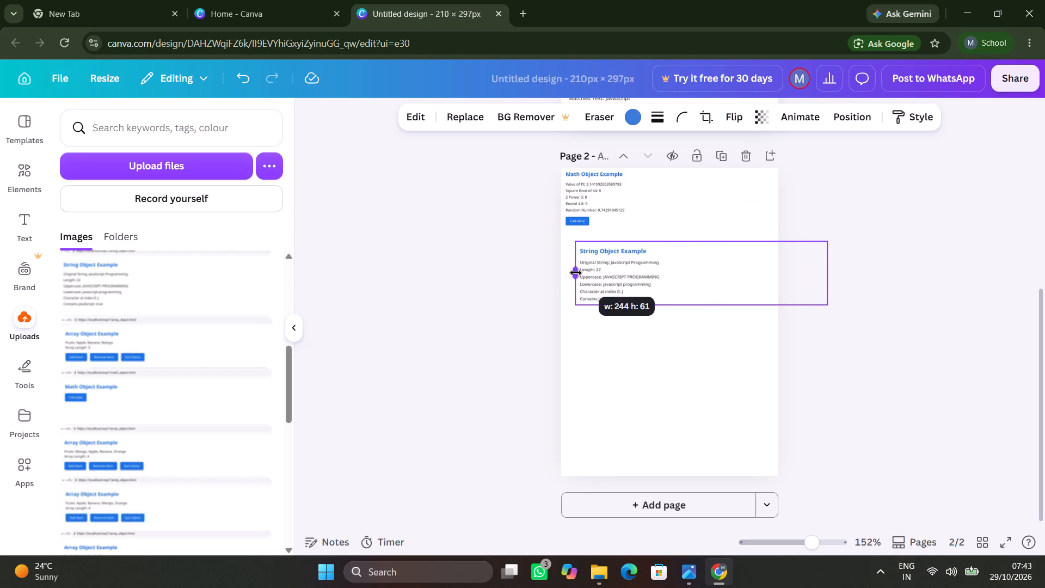
pyautogui.moveTo(576, 273); pyautogui.dragTo(565, 273)
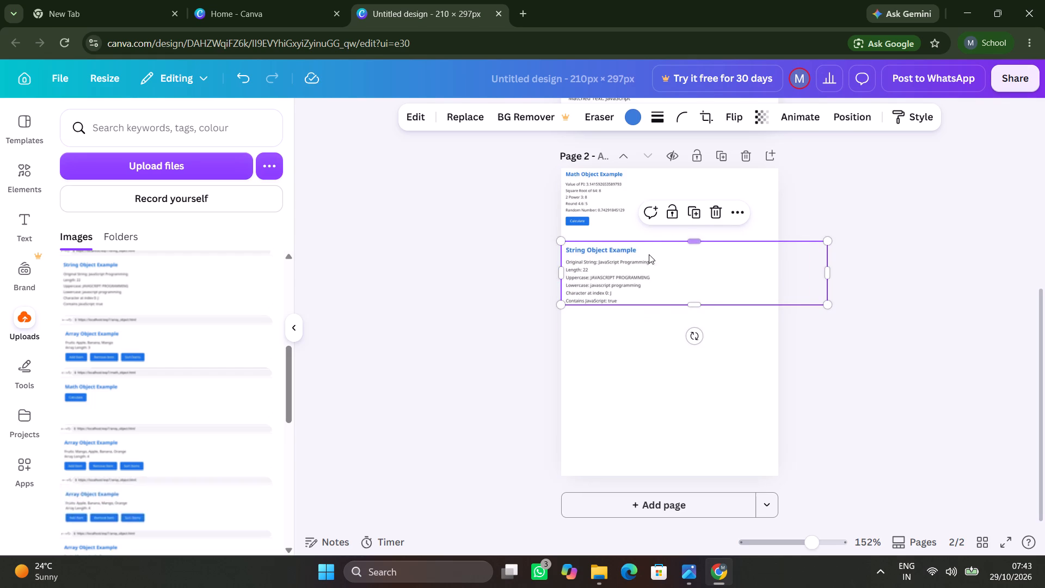
pyautogui.moveTo(648, 268); pyautogui.dragTo(649, 255)
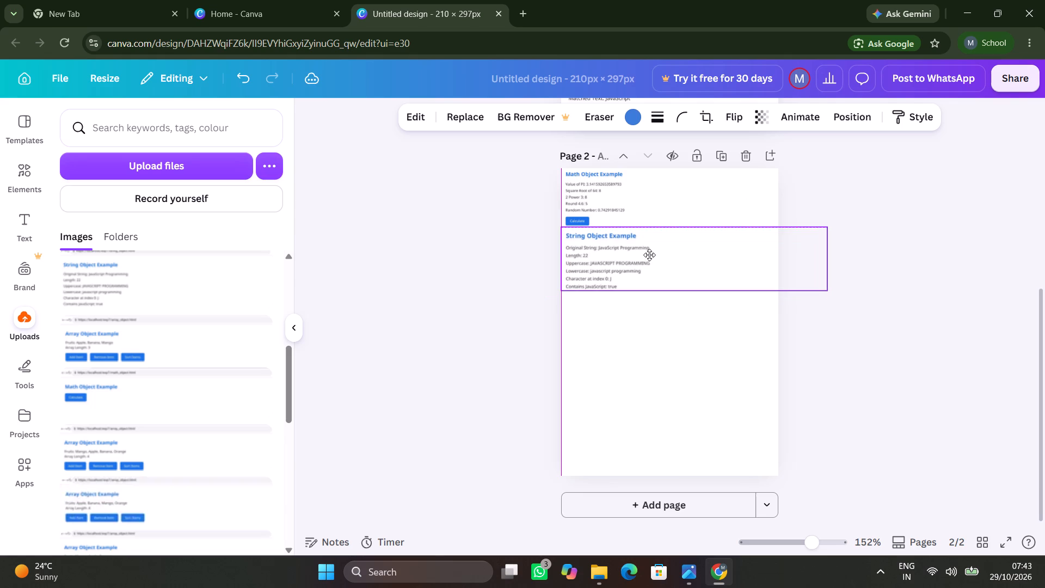
pyautogui.moveTo(649, 255); pyautogui.dragTo(652, 259)
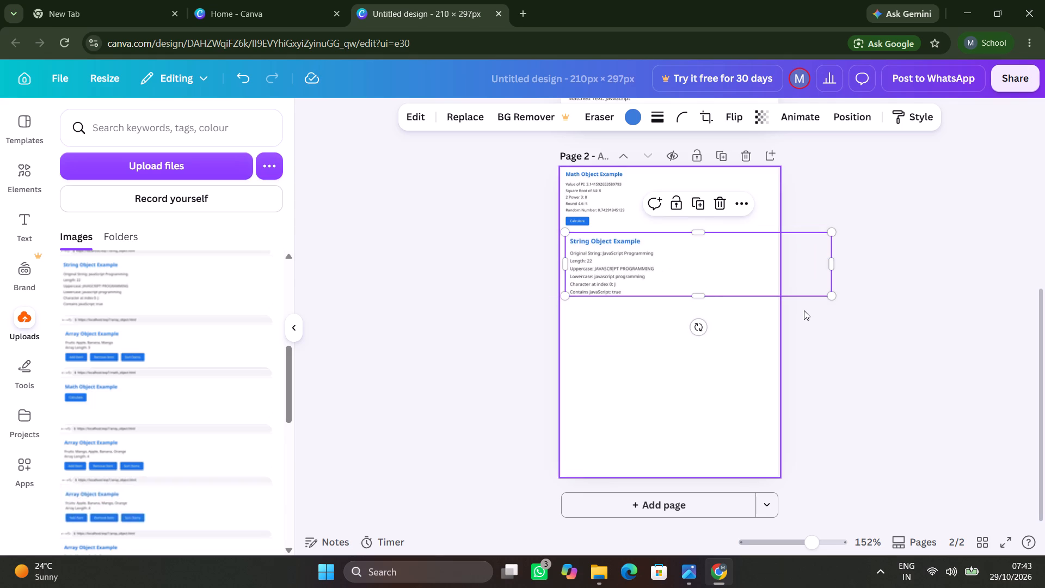
pyautogui.moveTo(833, 264); pyautogui.dragTo(775, 283)
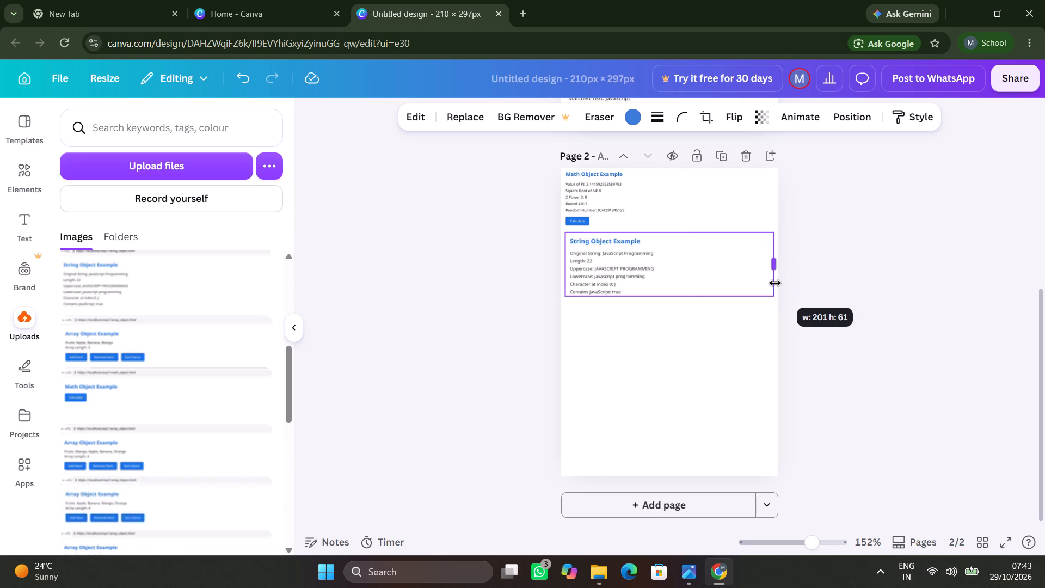
pyautogui.moveTo(775, 283); pyautogui.dragTo(778, 283)
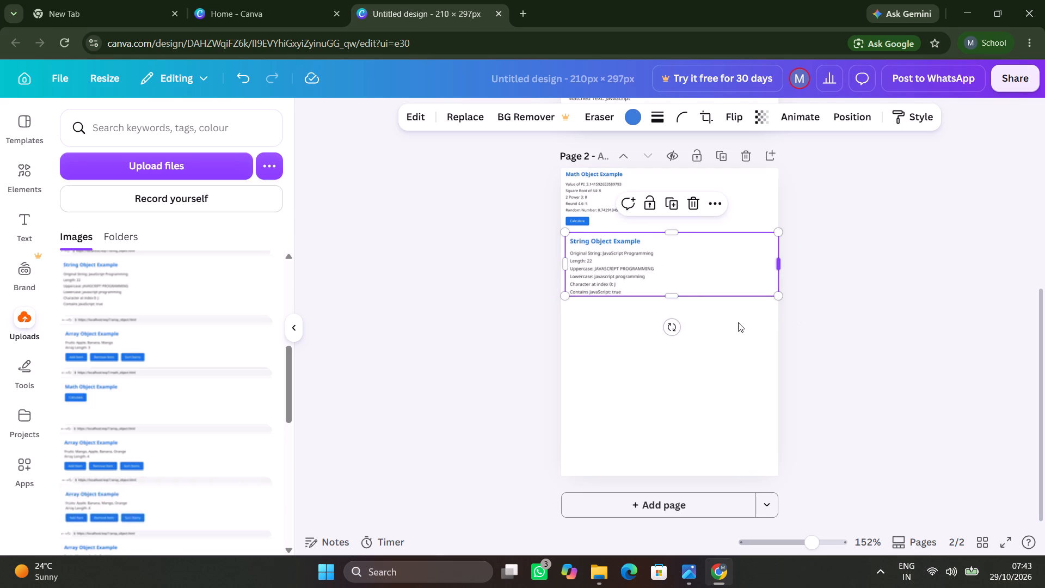
pyautogui.click(715, 372)
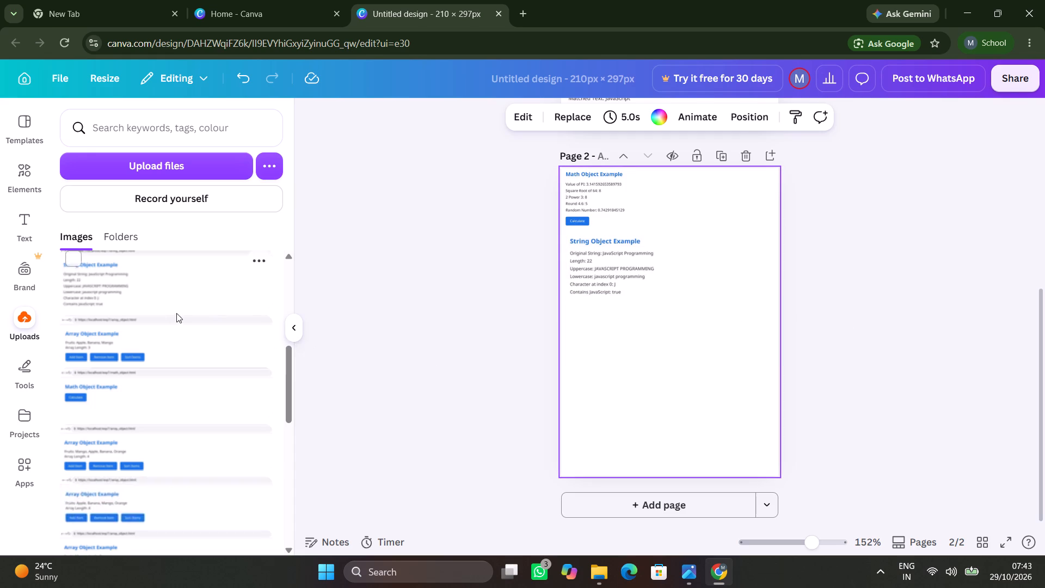
# Place the uploaded Array Object Example screenshot listing Apple, Banana, Mango on page 2, below the String Object Example screenshot.
pyautogui.moveTo(164, 352); pyautogui.dragTo(255, 376)
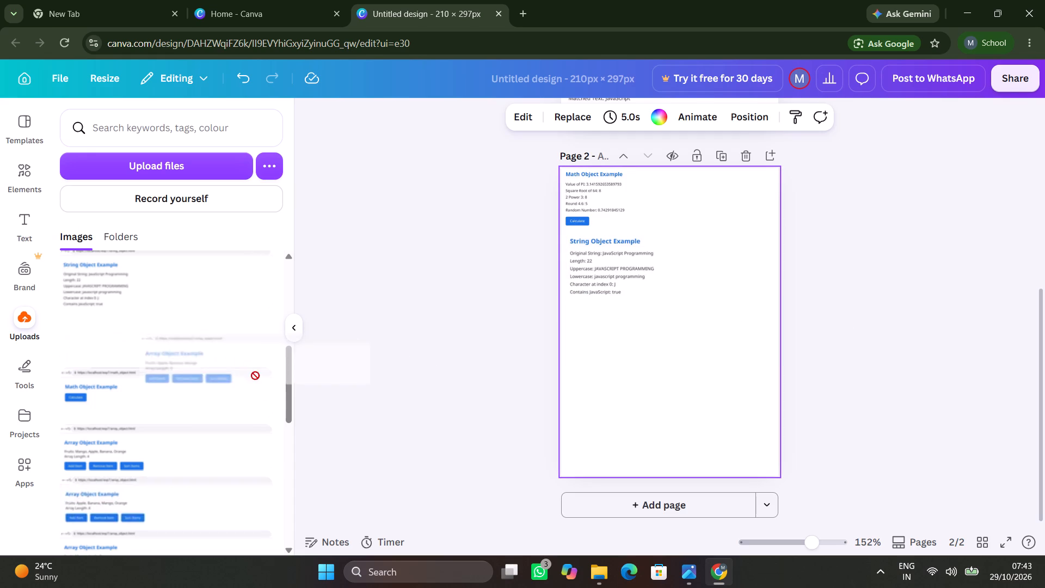
pyautogui.moveTo(255, 376); pyautogui.dragTo(710, 347)
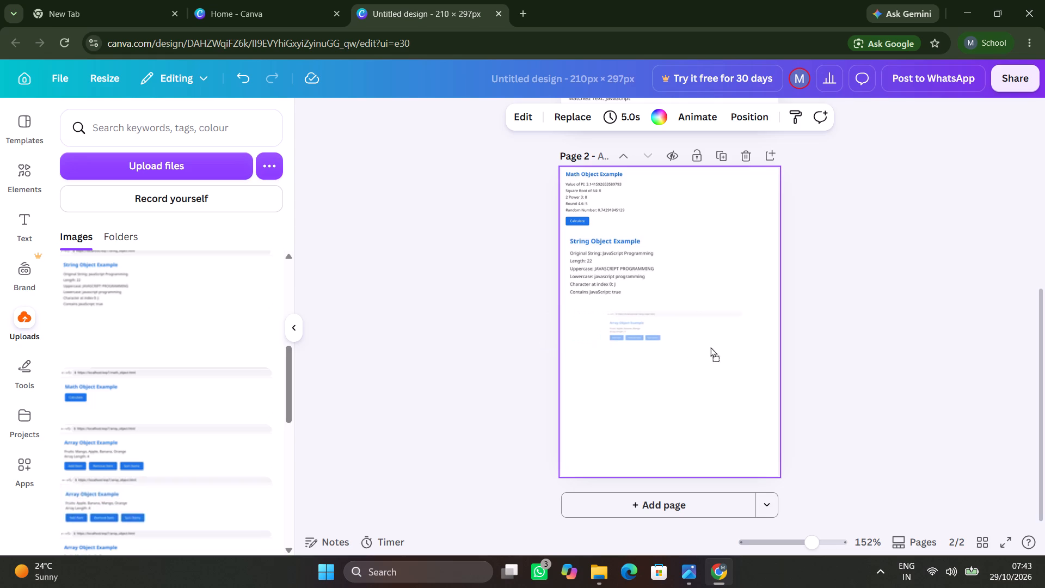
pyautogui.moveTo(710, 347); pyautogui.dragTo(675, 346)
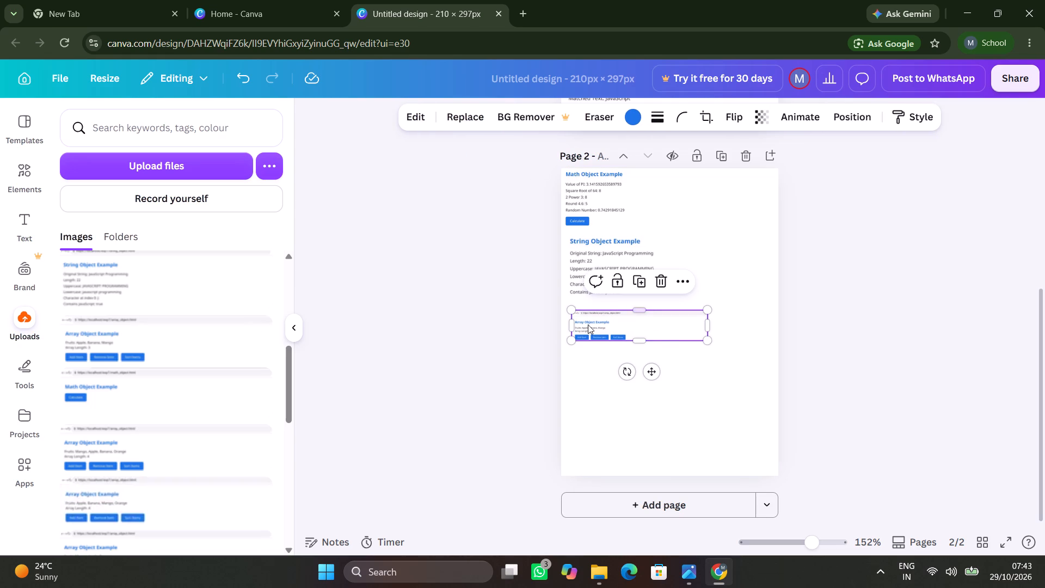
# Enlarge the Apple, Banana, Mango Array Object Example frame to about 38 px high and widen it to the page's right edge.
pyautogui.click(572, 324)
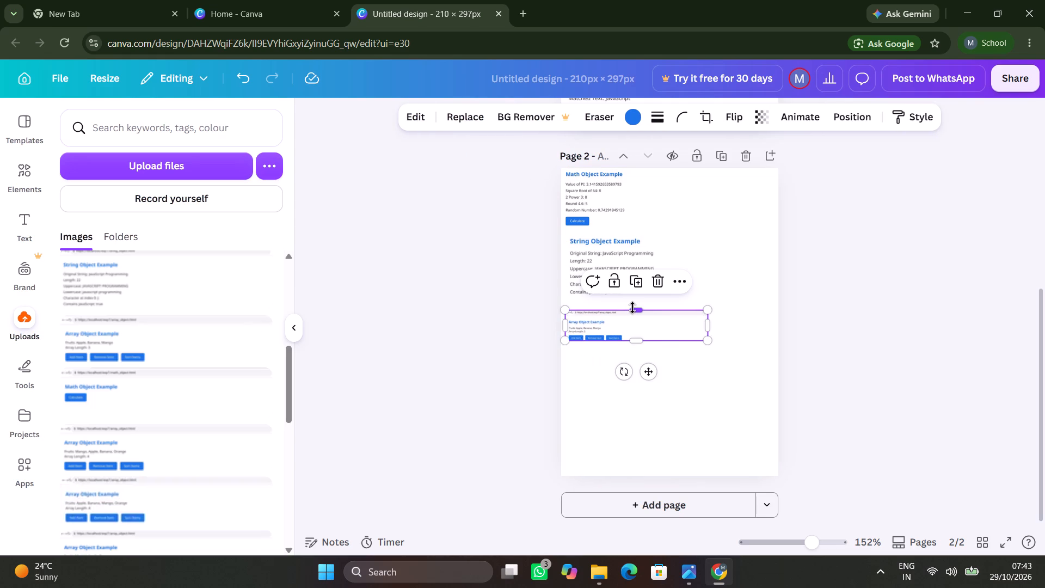
pyautogui.moveTo(638, 311); pyautogui.dragTo(636, 304)
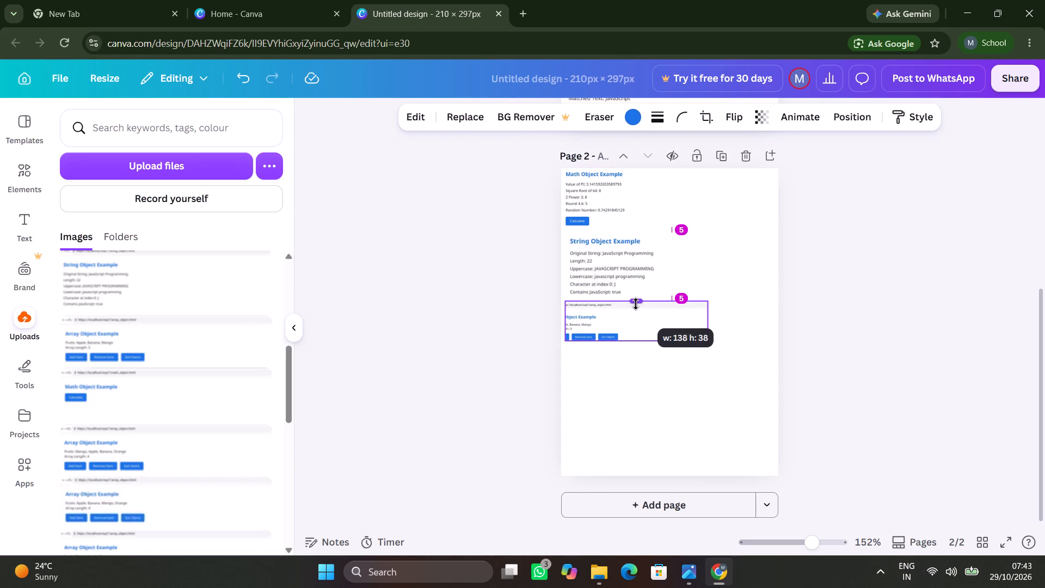
pyautogui.moveTo(636, 304); pyautogui.dragTo(642, 305)
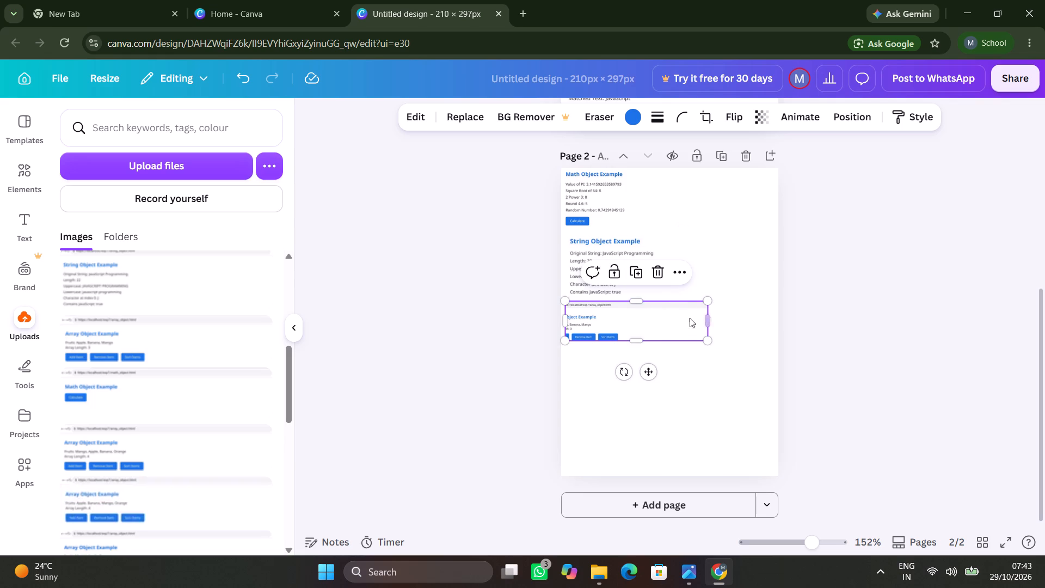
pyautogui.moveTo(649, 320); pyautogui.dragTo(659, 321)
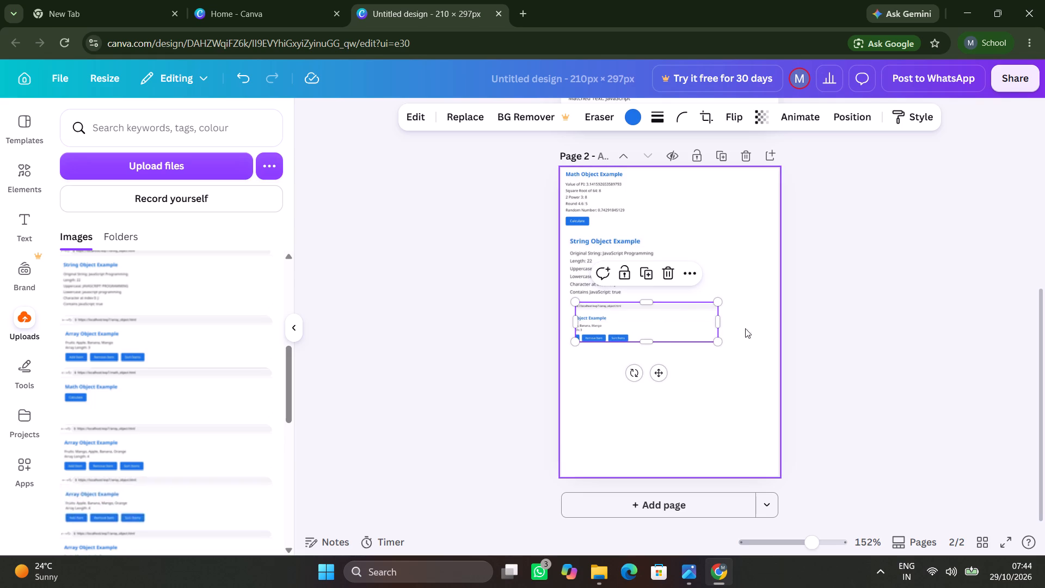
pyautogui.moveTo(720, 321); pyautogui.dragTo(773, 329)
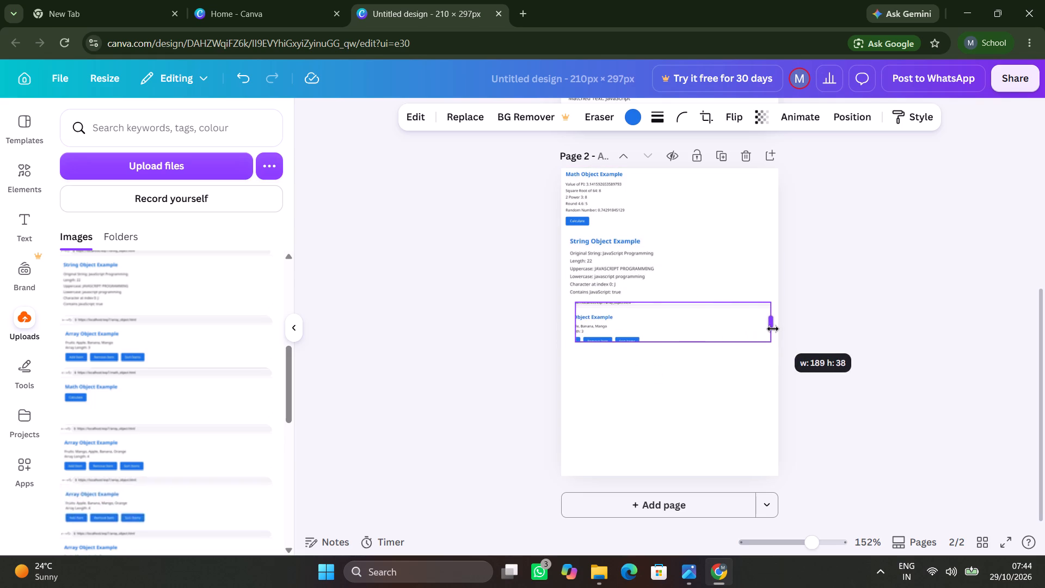
pyautogui.moveTo(773, 329); pyautogui.dragTo(778, 329)
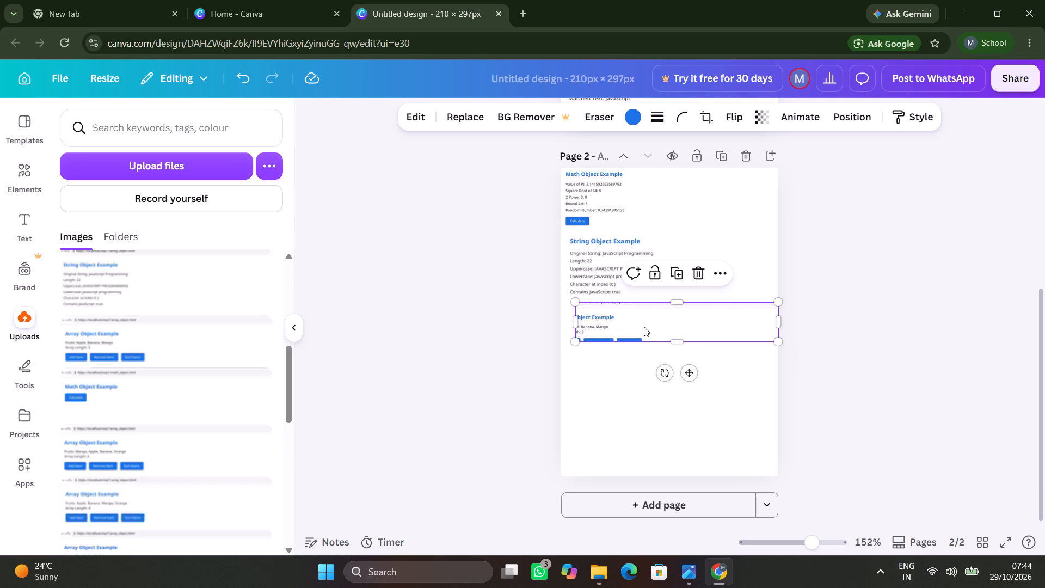
# Reposition the Array Object Example image inside its crop frame to include the address bar and the cut-off left text.
pyautogui.click(634, 324)
pyautogui.doubleClick(634, 324)
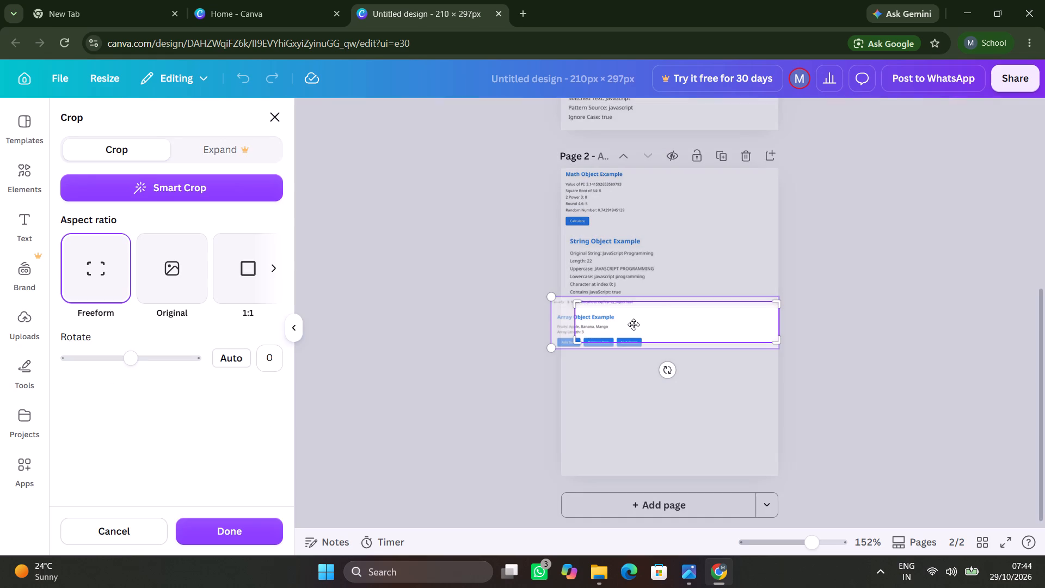
pyautogui.moveTo(631, 322); pyautogui.dragTo(641, 324)
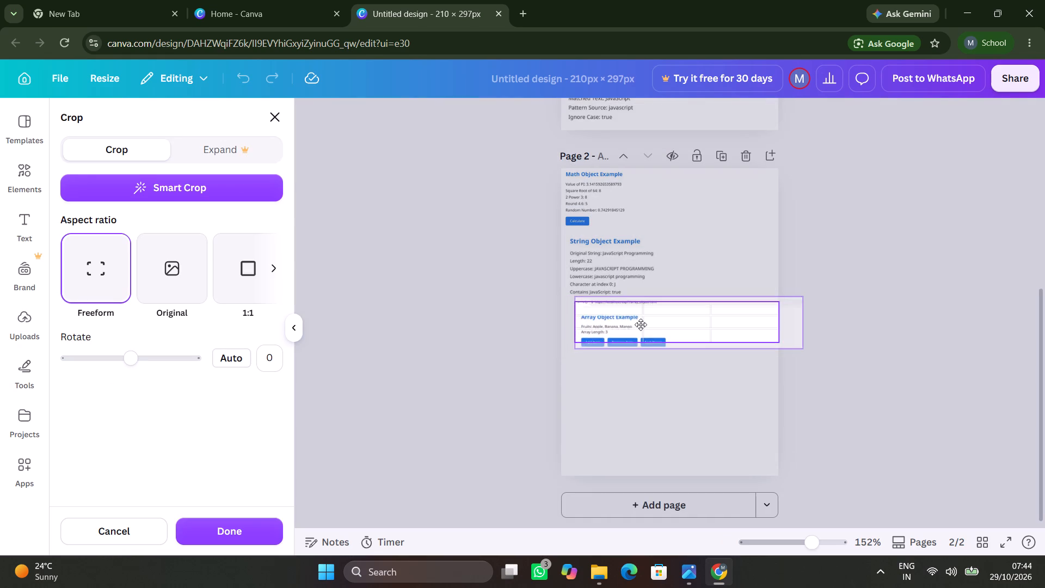
pyautogui.moveTo(641, 324); pyautogui.dragTo(640, 334)
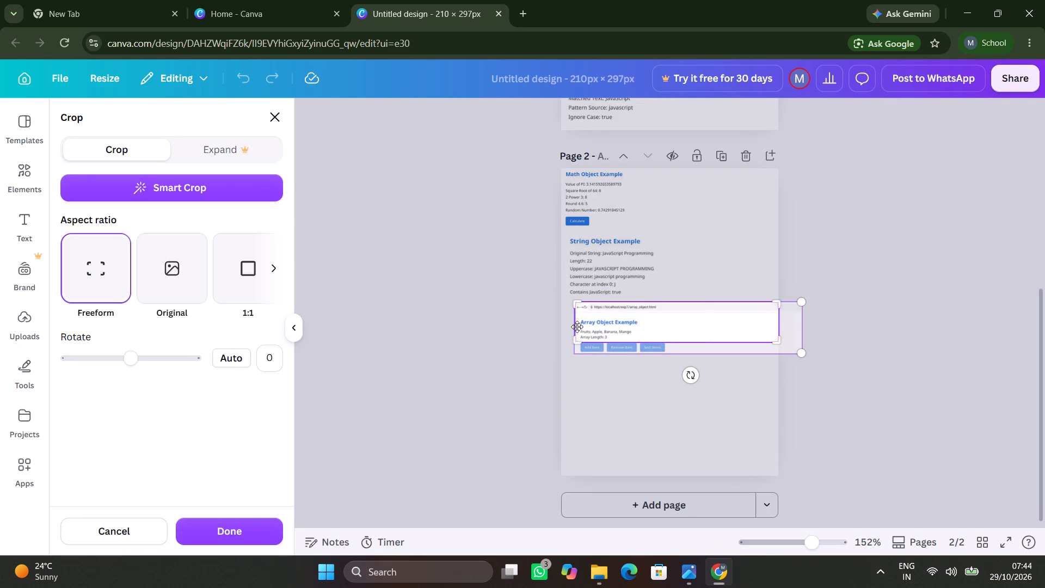
pyautogui.click(577, 327)
pyautogui.click(612, 326)
pyautogui.doubleClick(612, 326)
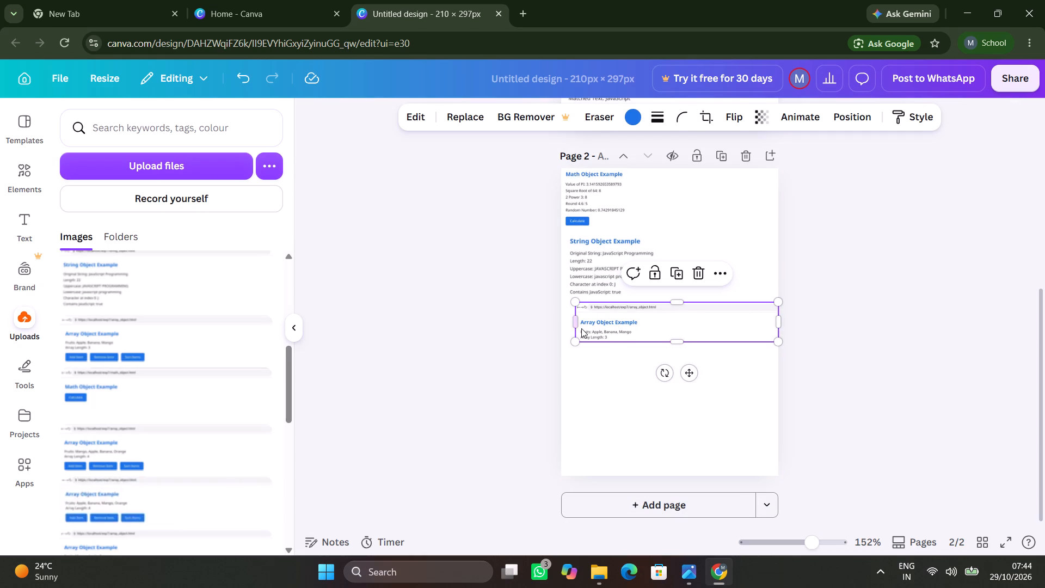
# Stretch the Array Object Example screenshot to the full 210 px page width and about 50 px high, including its three buttons.
pyautogui.moveTo(577, 321); pyautogui.dragTo(561, 322)
pyautogui.moveTo(666, 341); pyautogui.dragTo(676, 359)
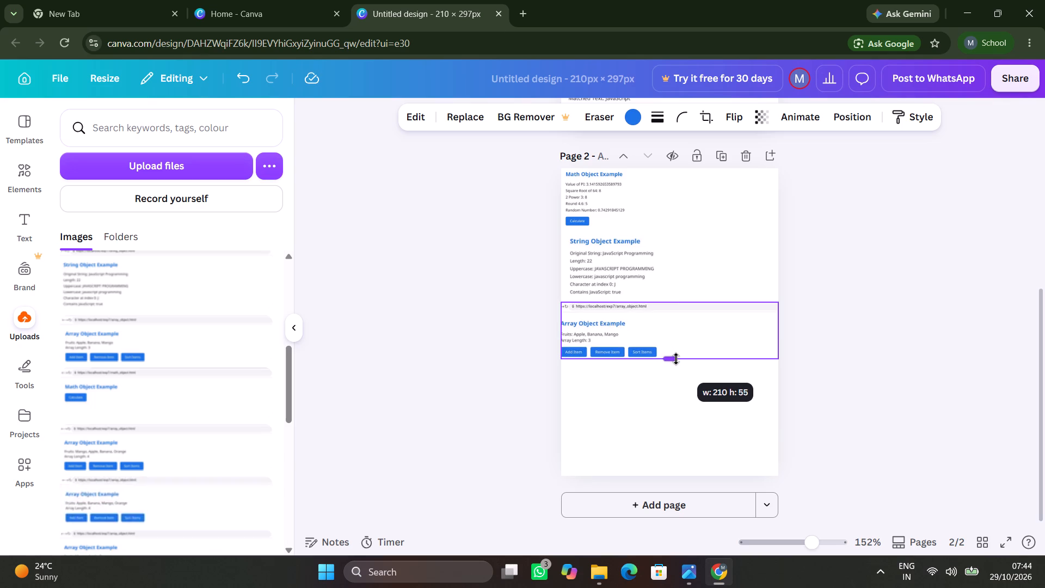
pyautogui.moveTo(676, 359); pyautogui.dragTo(675, 354)
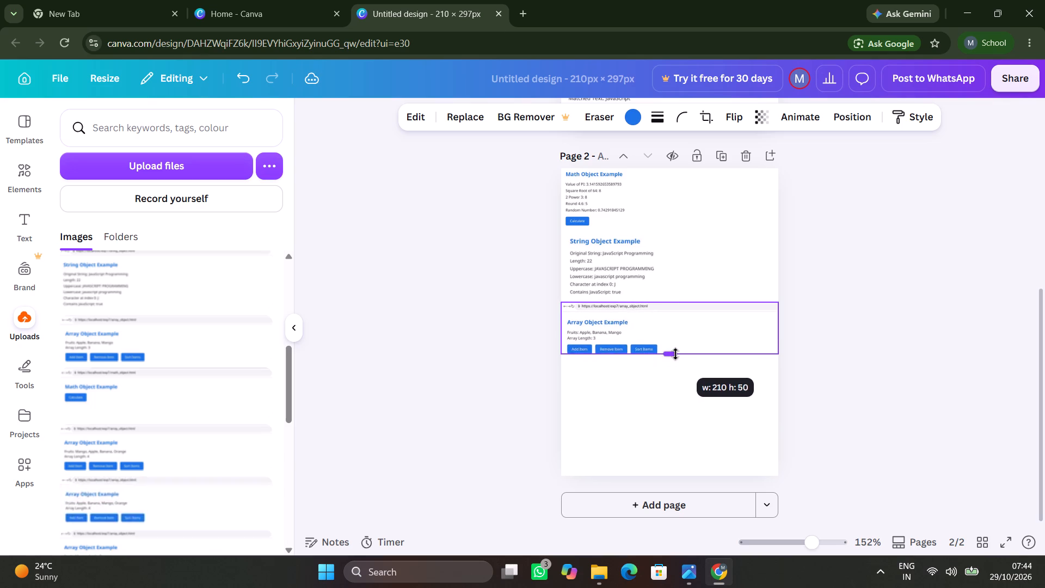
pyautogui.moveTo(675, 354); pyautogui.dragTo(675, 356)
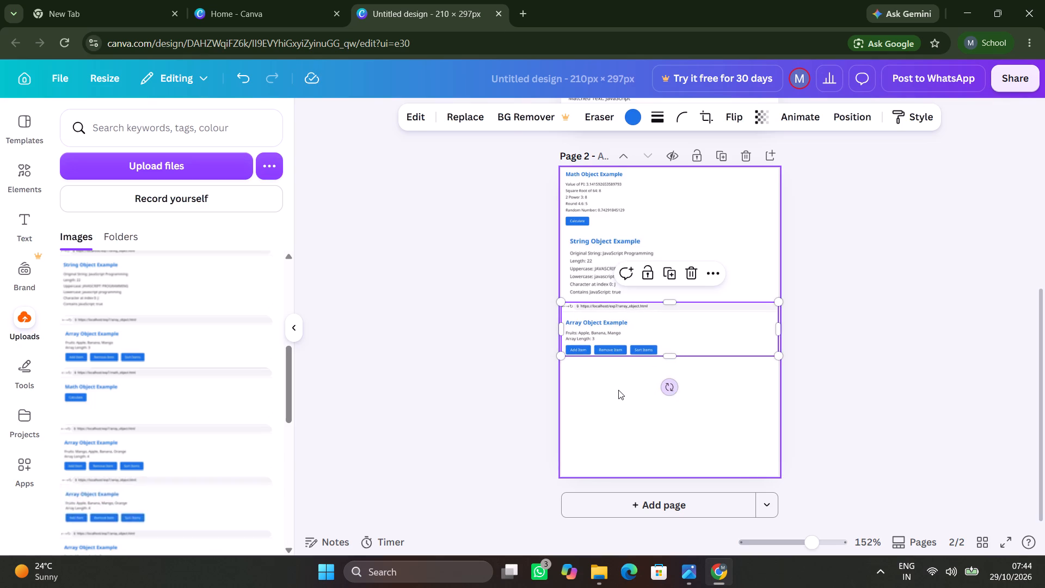
pyautogui.click(618, 390)
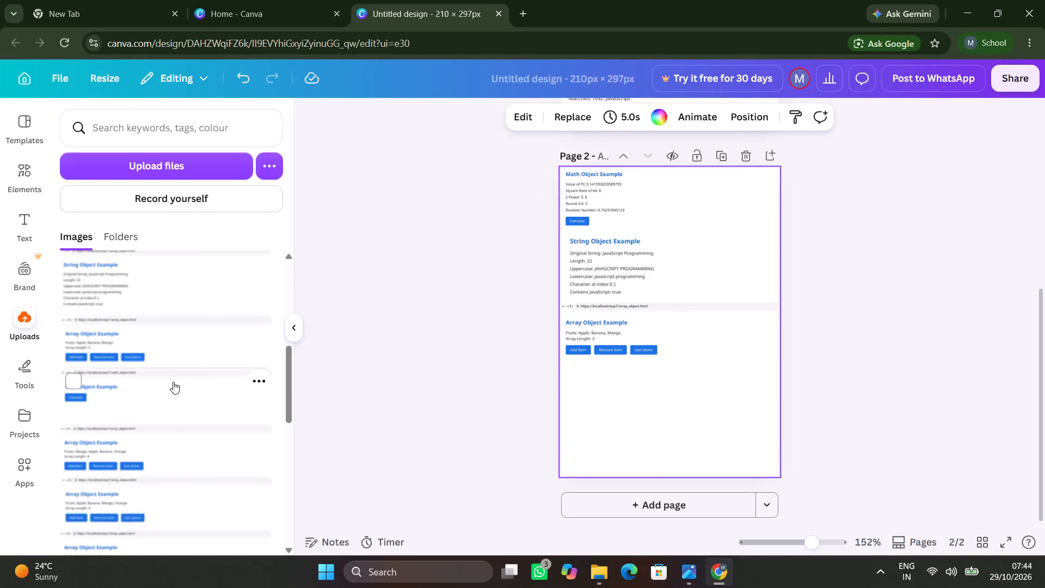
# Place the uploaded Math Object Example screenshot showing only the Calculate button on page 2, below the Array Object Example screenshot.
pyautogui.moveTo(173, 383); pyautogui.dragTo(255, 420)
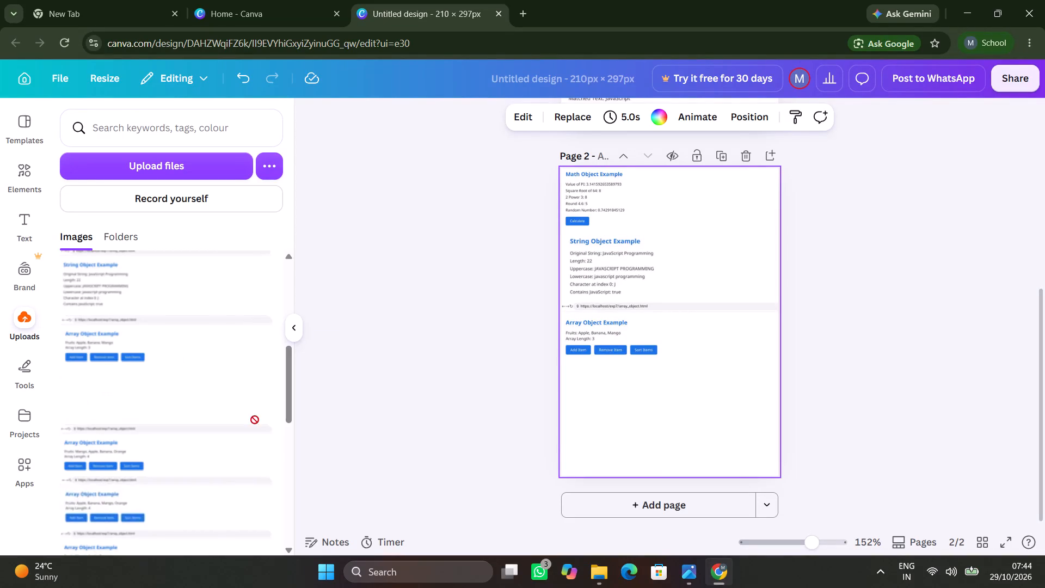
pyautogui.moveTo(255, 420); pyautogui.dragTo(701, 386)
pyautogui.moveTo(701, 386); pyautogui.dragTo(673, 376)
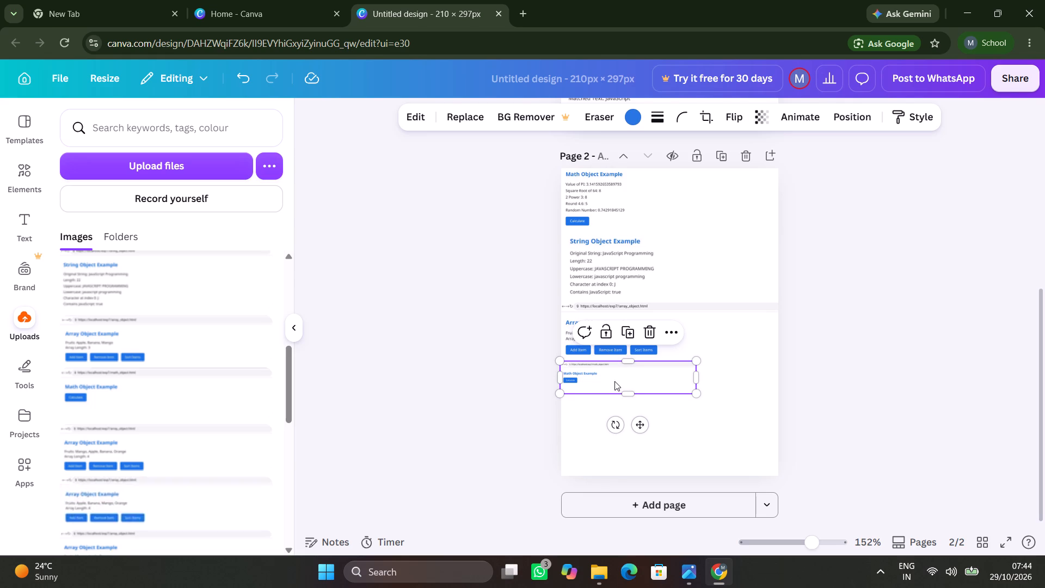
# Widen the lower Math Object Example screenshot from the page's left edge to just short of its right edge.
pyautogui.moveTo(611, 380); pyautogui.dragTo(629, 384)
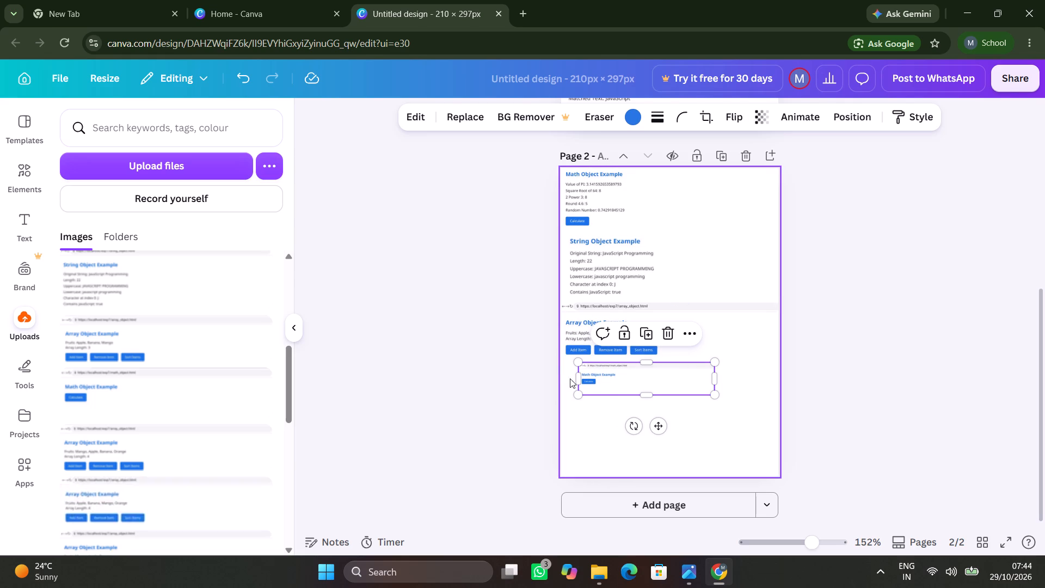
pyautogui.moveTo(575, 378); pyautogui.dragTo(559, 378)
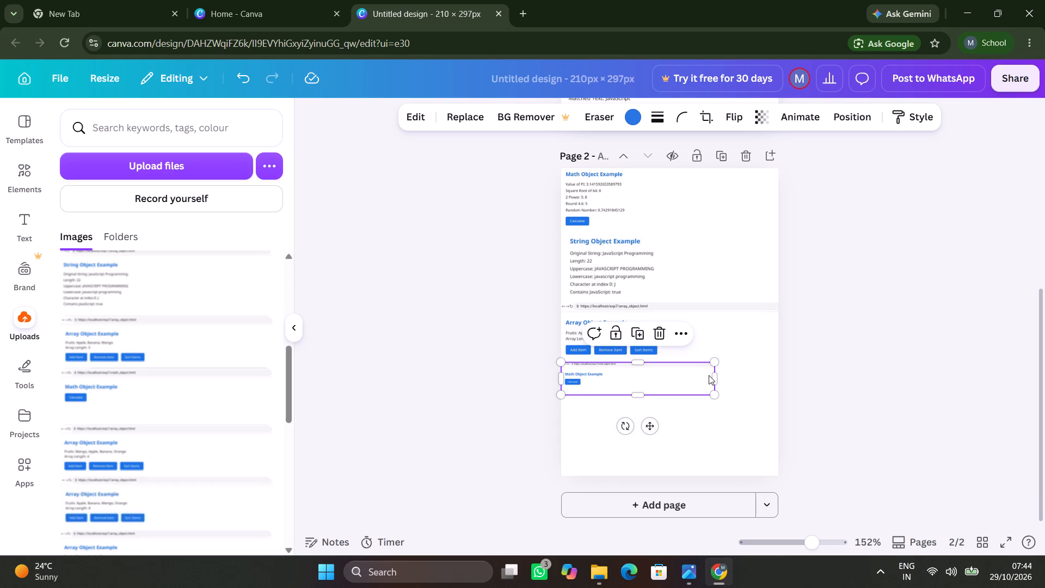
pyautogui.moveTo(714, 378); pyautogui.dragTo(766, 389)
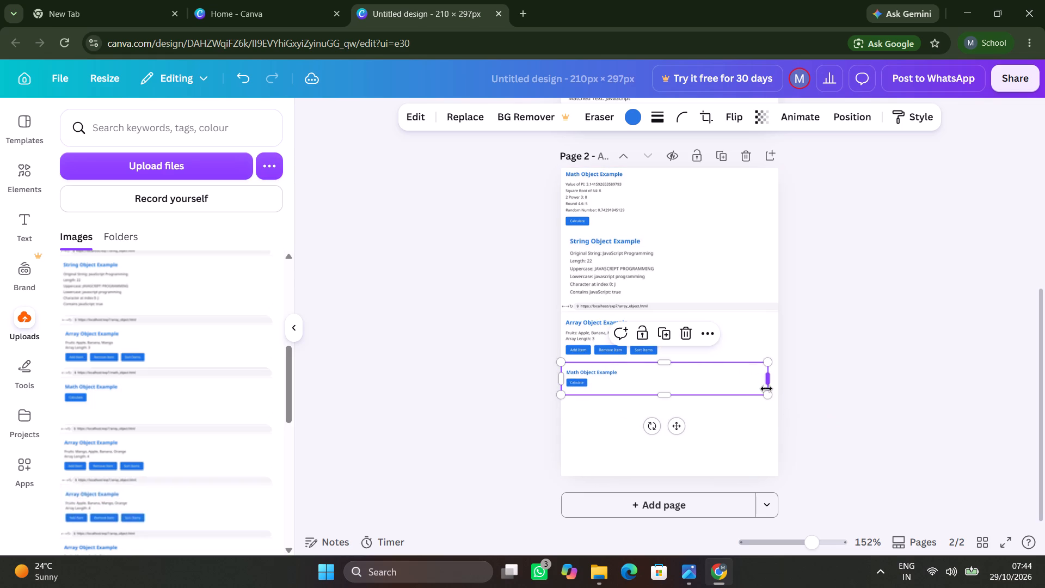
# Recrop the lower Math Object Example screenshot to include its address bar at the top and its full bottom area.
pyautogui.click(674, 387)
pyautogui.doubleClick(647, 382)
pyautogui.moveTo(648, 381); pyautogui.dragTo(671, 394)
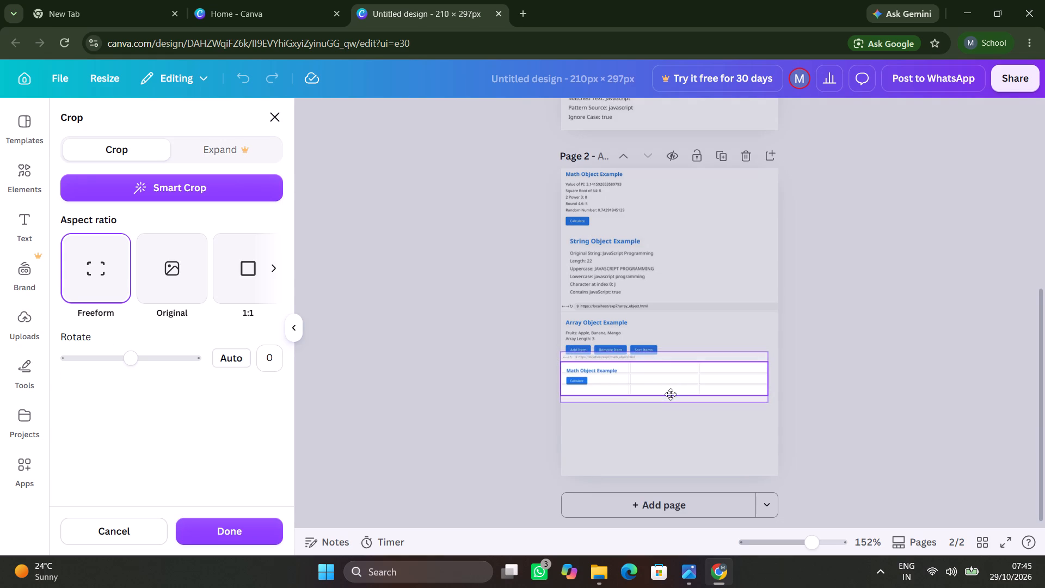
pyautogui.moveTo(671, 394); pyautogui.dragTo(692, 432)
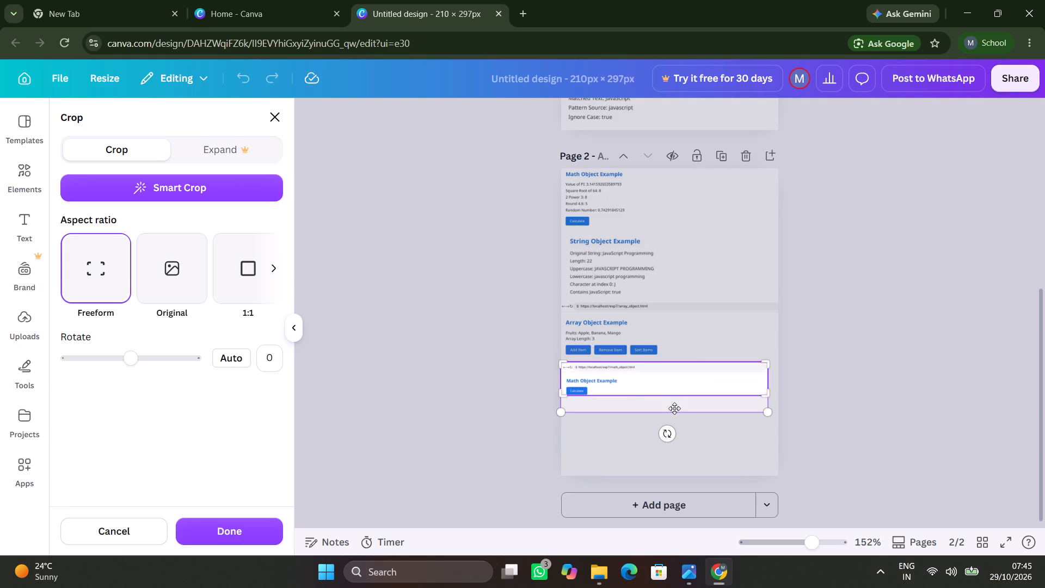
pyautogui.click(670, 397)
pyautogui.click(673, 379)
pyautogui.moveTo(767, 398); pyautogui.dragTo(774, 413)
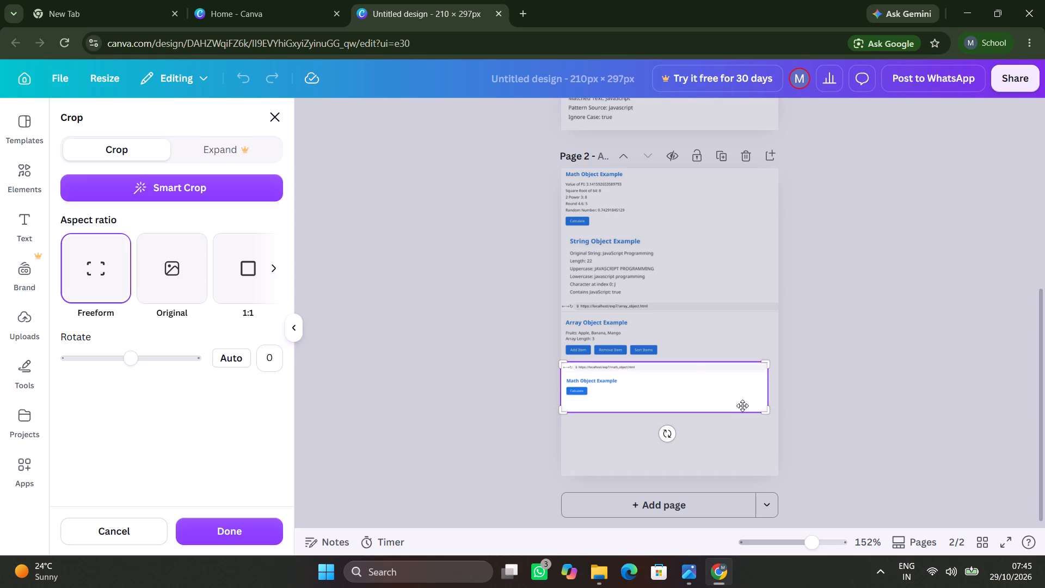
pyautogui.click(741, 405)
pyautogui.doubleClick(733, 393)
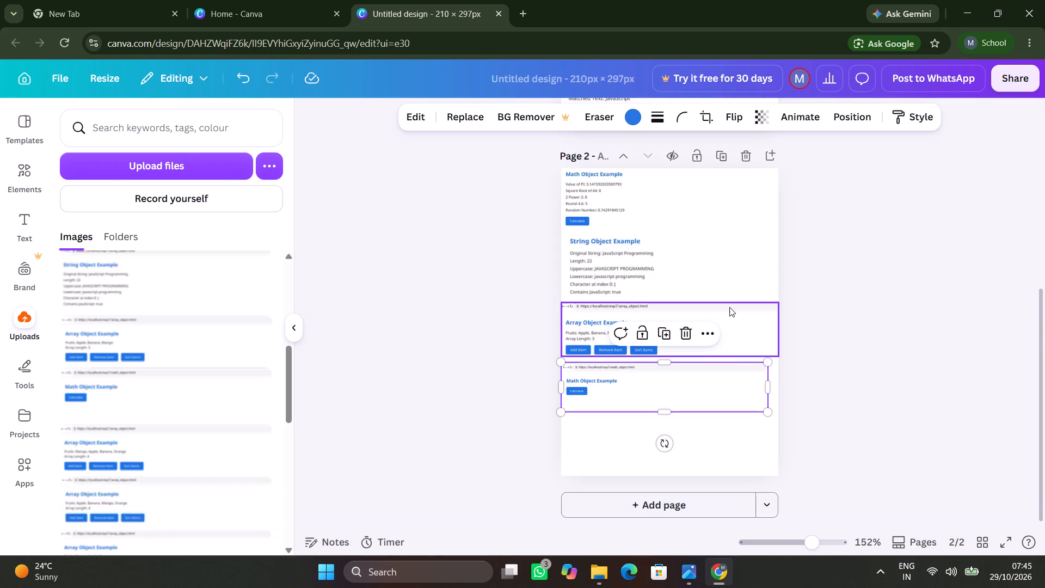
pyautogui.click(711, 389)
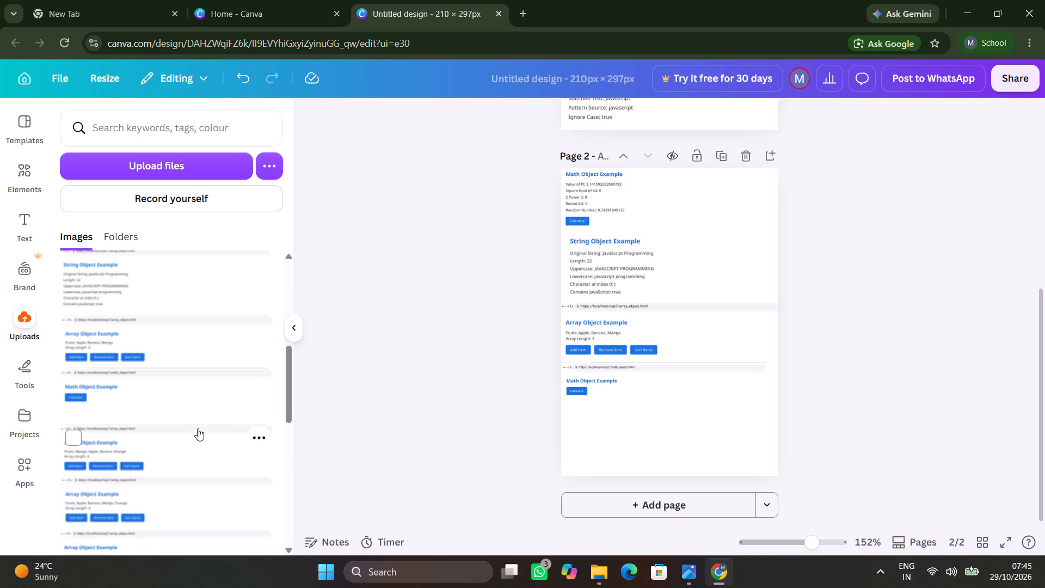
# Place the uploaded Array Object Example screenshot listing Mango, Apple, Banana, Orange below the lower Math Object Example screenshot.
pyautogui.scroll(-3, 198, 428)
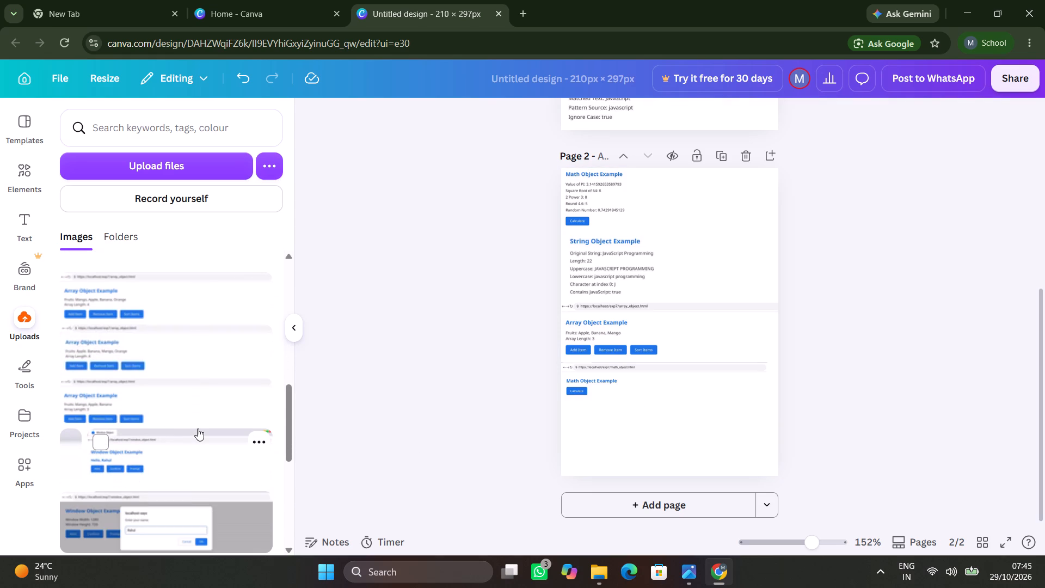
pyautogui.moveTo(165, 301); pyautogui.dragTo(555, 426)
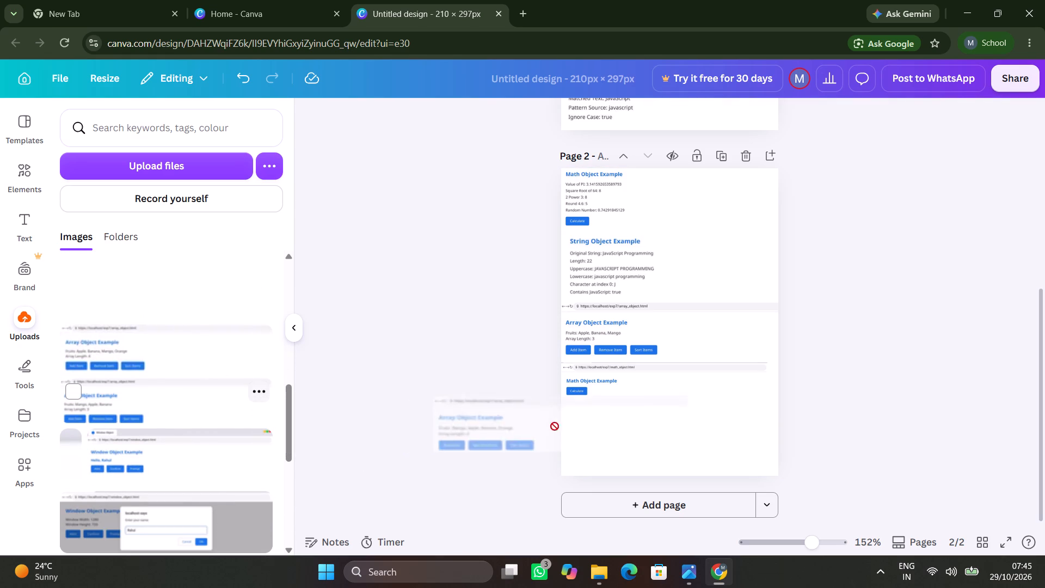
pyautogui.moveTo(555, 426); pyautogui.dragTo(685, 443)
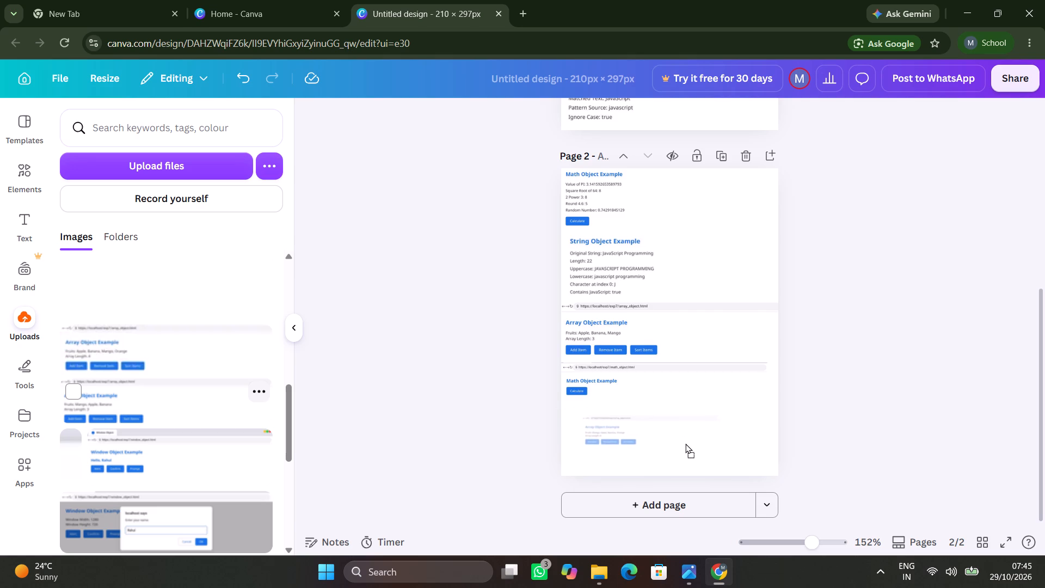
pyautogui.moveTo(685, 443); pyautogui.dragTo(685, 443)
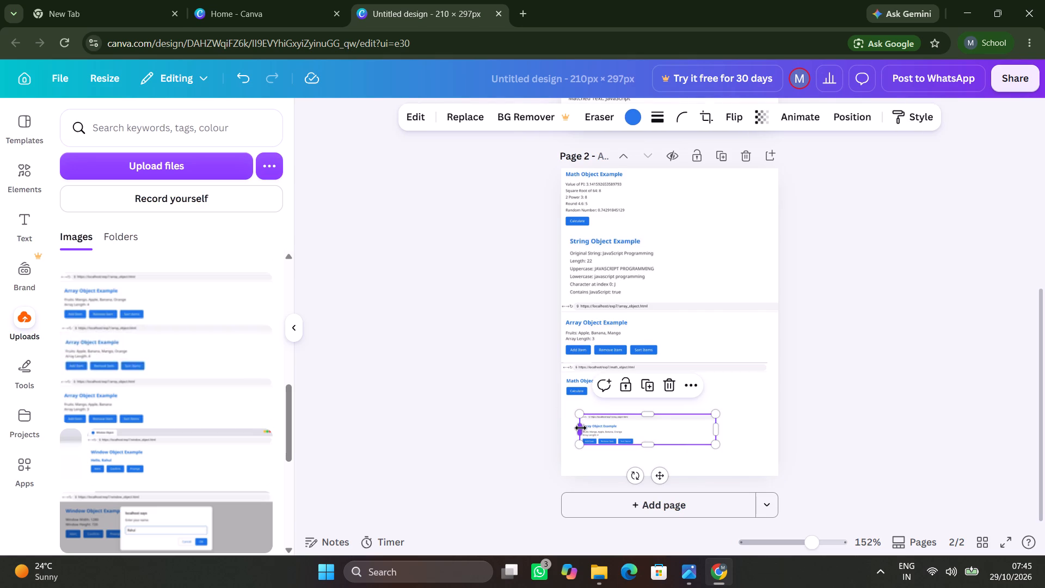
# Enlarge the Mango, Apple, Banana, Orange screenshot frame to about 43 px high and nearly full page width, ending at the right page edge.
pyautogui.moveTo(581, 428); pyautogui.dragTo(564, 429)
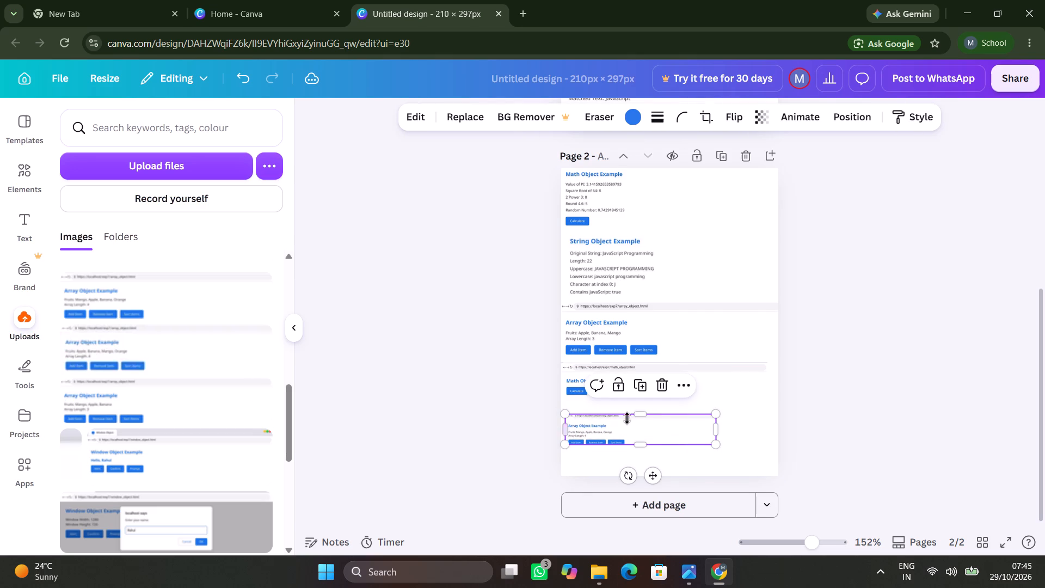
pyautogui.moveTo(638, 414); pyautogui.dragTo(636, 400)
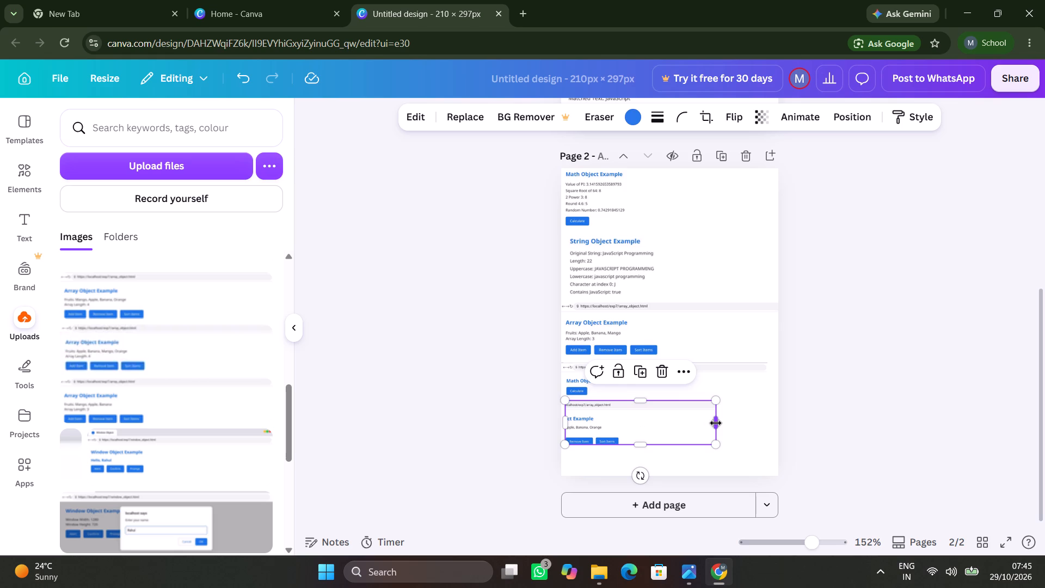
pyautogui.moveTo(716, 423); pyautogui.dragTo(784, 427)
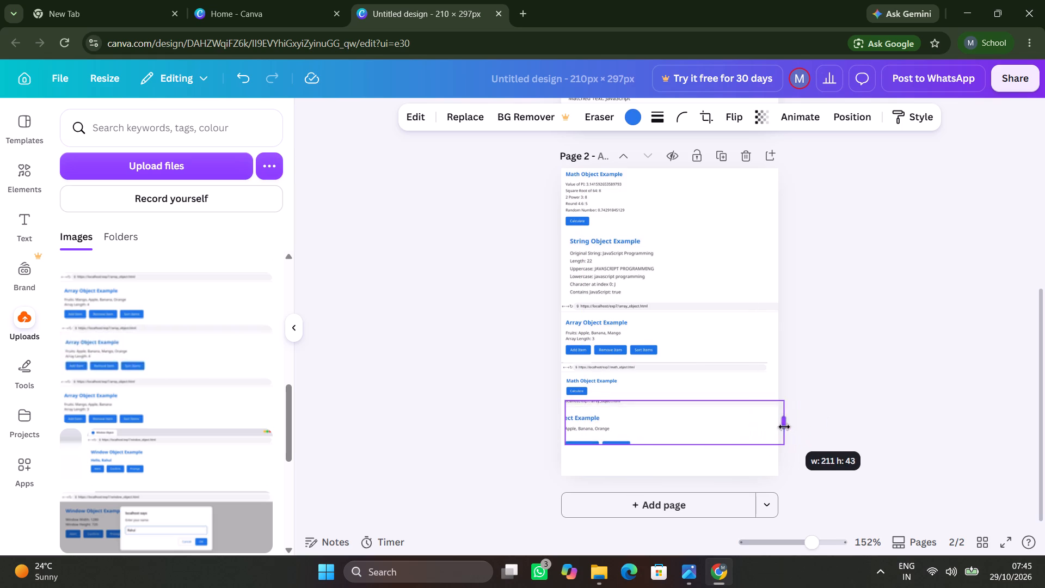
pyautogui.moveTo(784, 427); pyautogui.dragTo(779, 425)
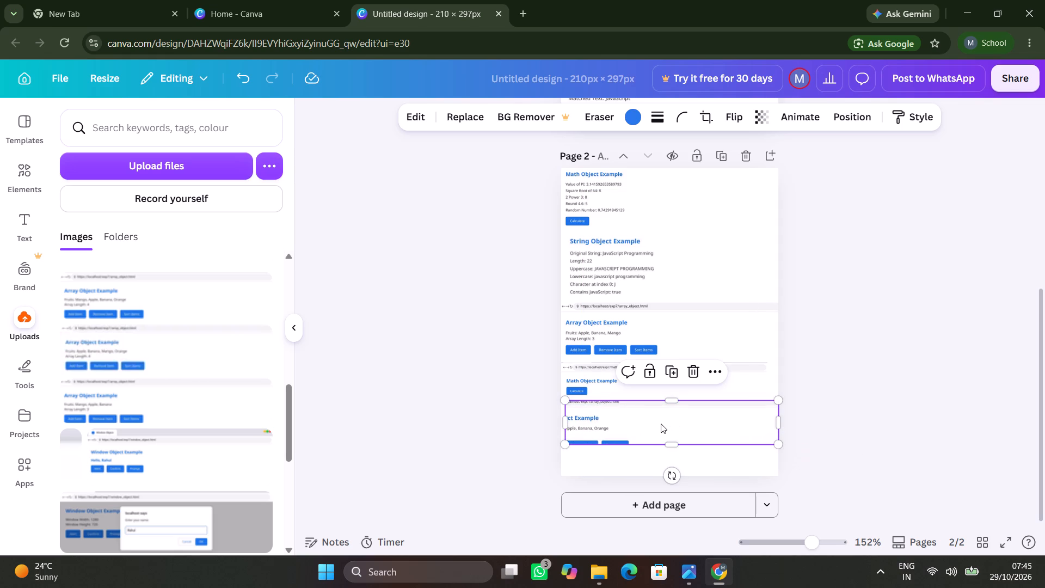
# Recrop the Mango, Apple, Banana, Orange screenshot on page 2 to include its address bar, left edge and full button row.
pyautogui.doubleClick(660, 423)
pyautogui.moveTo(651, 421); pyautogui.dragTo(652, 421)
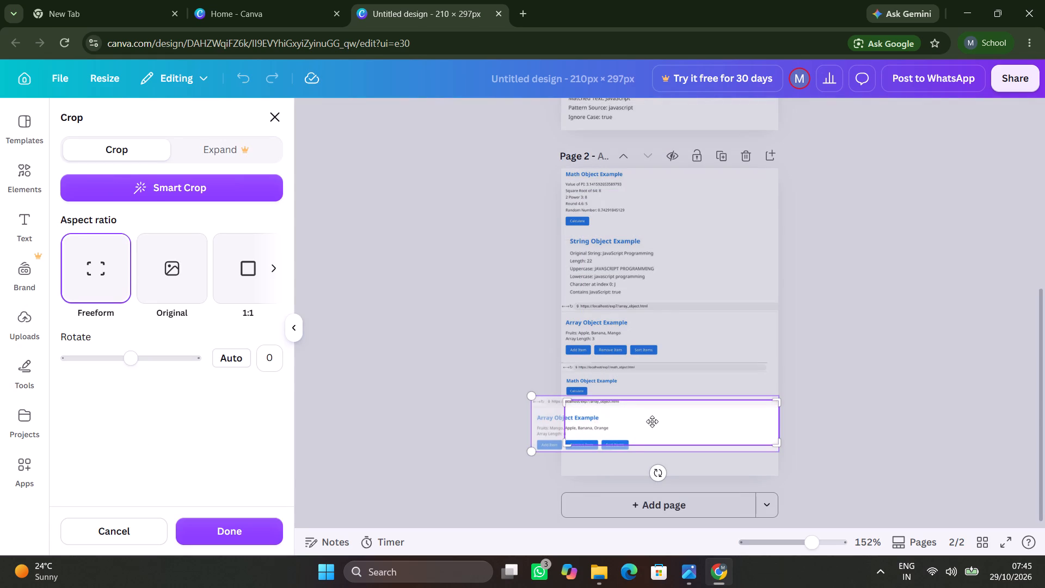
pyautogui.moveTo(652, 421); pyautogui.dragTo(705, 426)
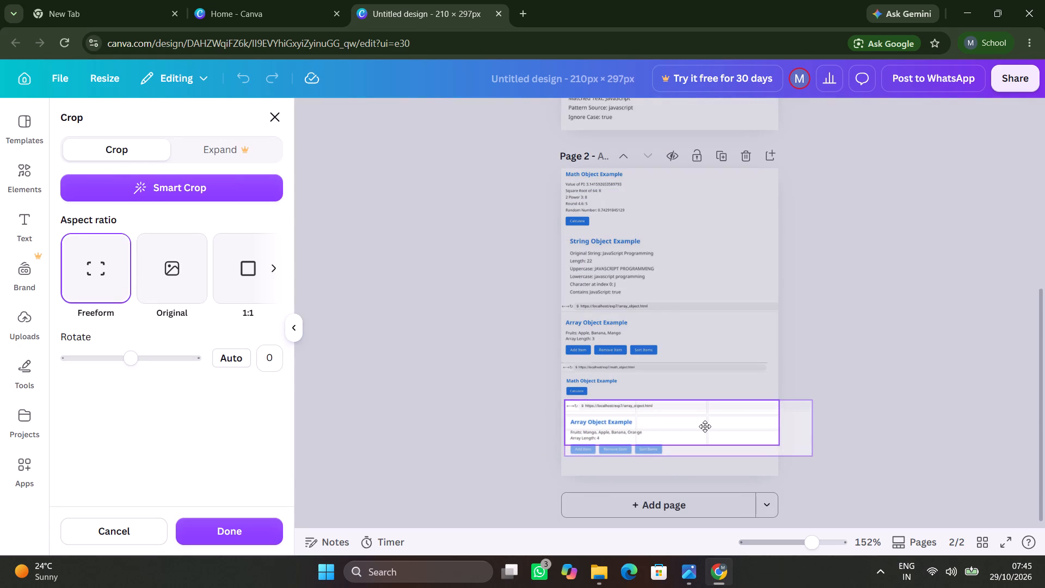
pyautogui.moveTo(705, 426); pyautogui.dragTo(705, 426)
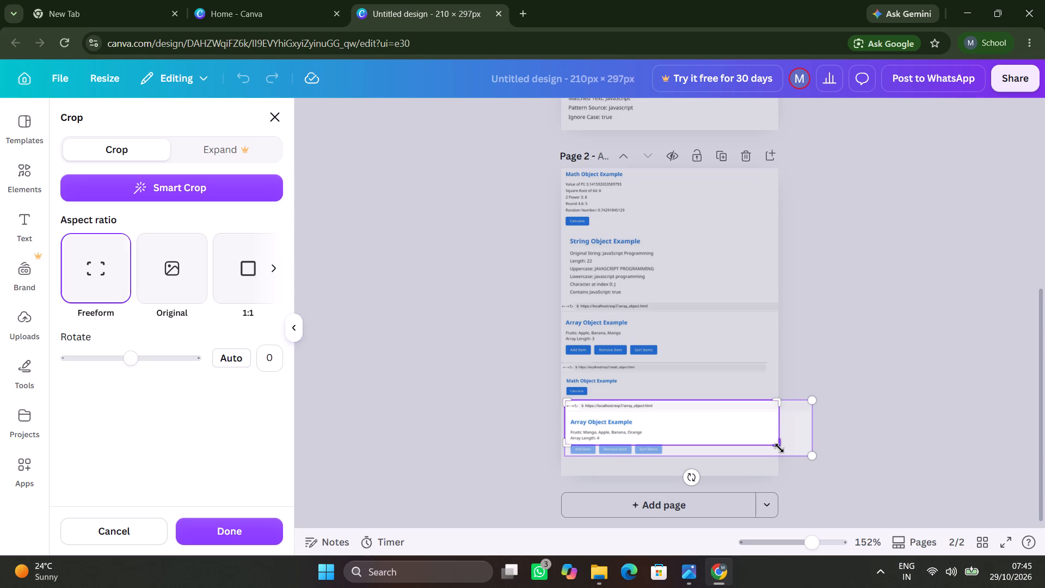
pyautogui.moveTo(779, 448); pyautogui.dragTo(779, 495)
pyautogui.click(748, 447)
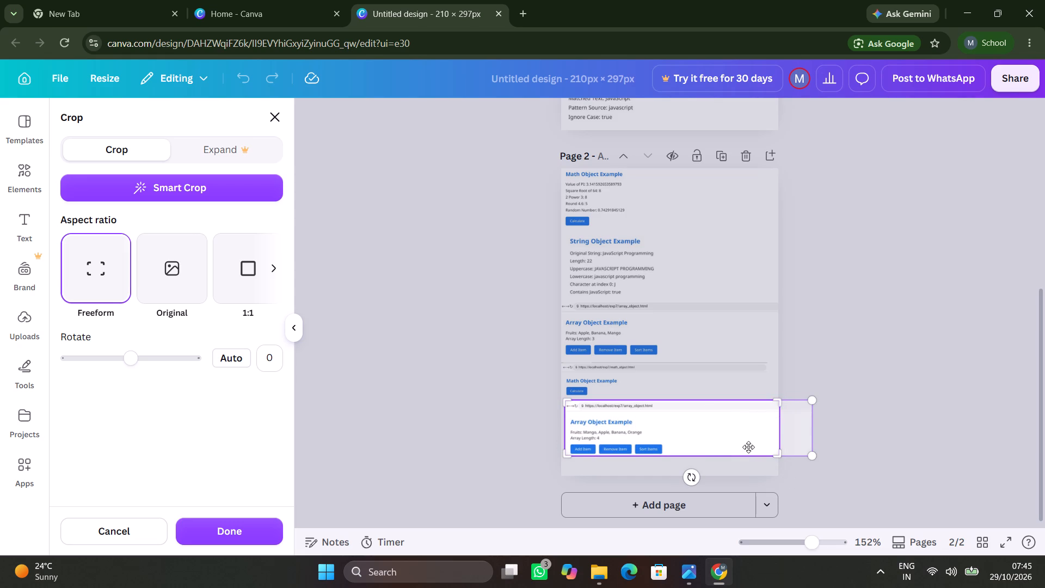
pyautogui.click(728, 434)
pyautogui.moveTo(702, 439); pyautogui.dragTo(708, 445)
pyautogui.click(812, 337)
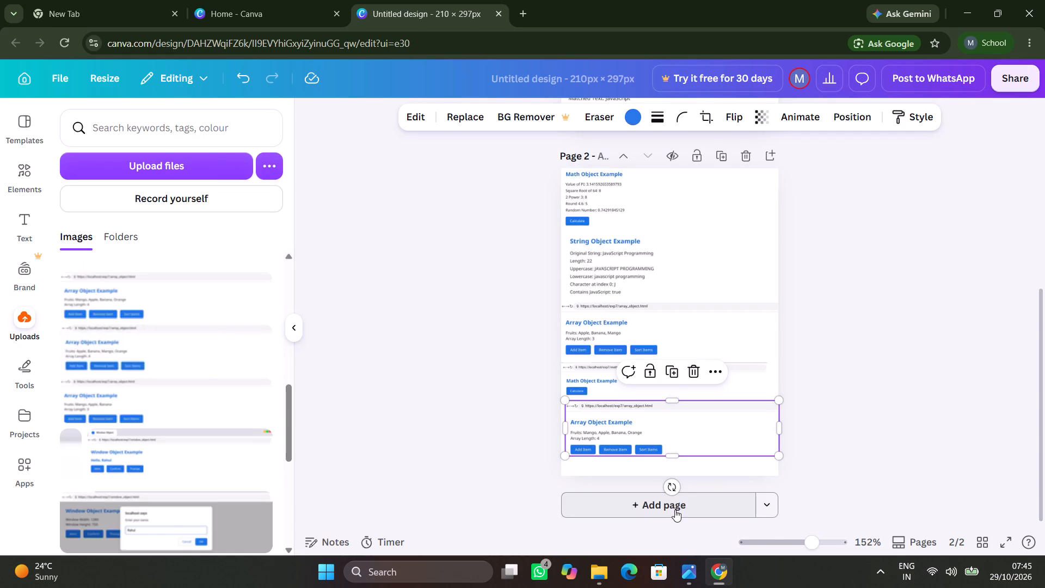
# Add a blank third page to the design.
pyautogui.click(675, 510)
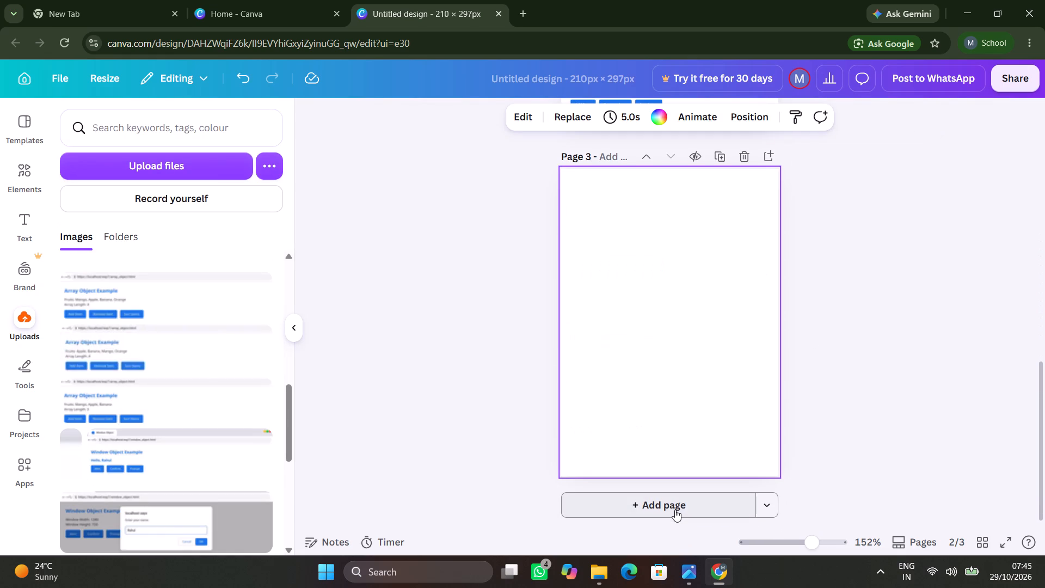
# Place the uploaded Array Object Example screenshot listing Apple, Banana, Mango, Orange against the left edge near the top of page 3.
pyautogui.scroll(1, 675, 510)
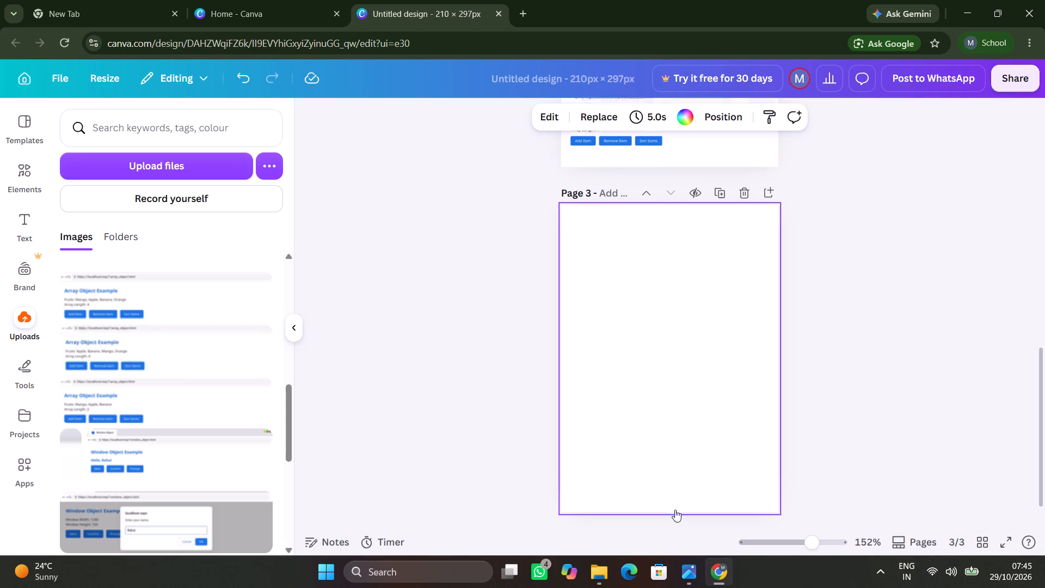
pyautogui.scroll(1, 675, 510)
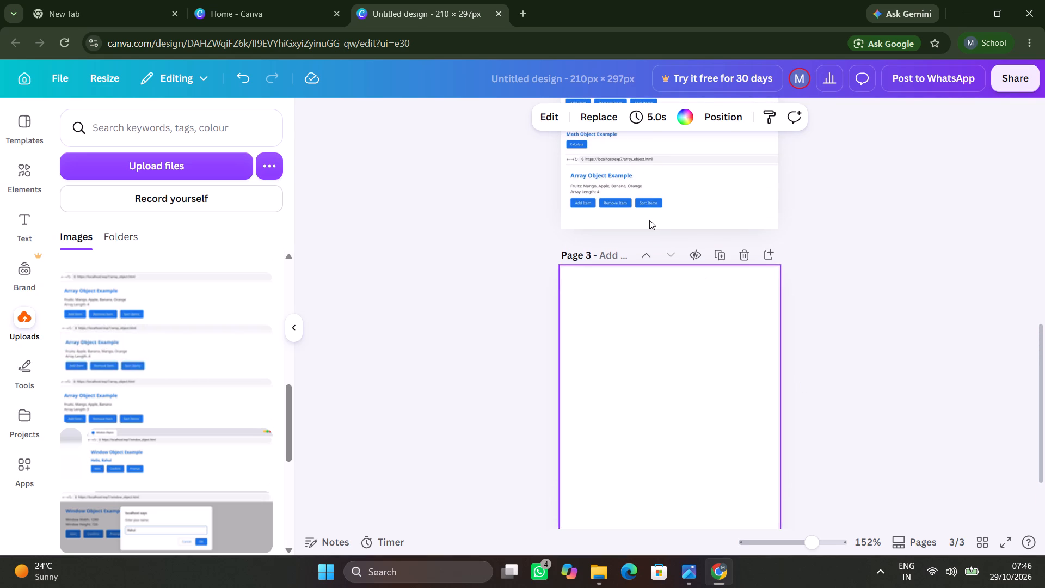
pyautogui.scroll(-1, 196, 312)
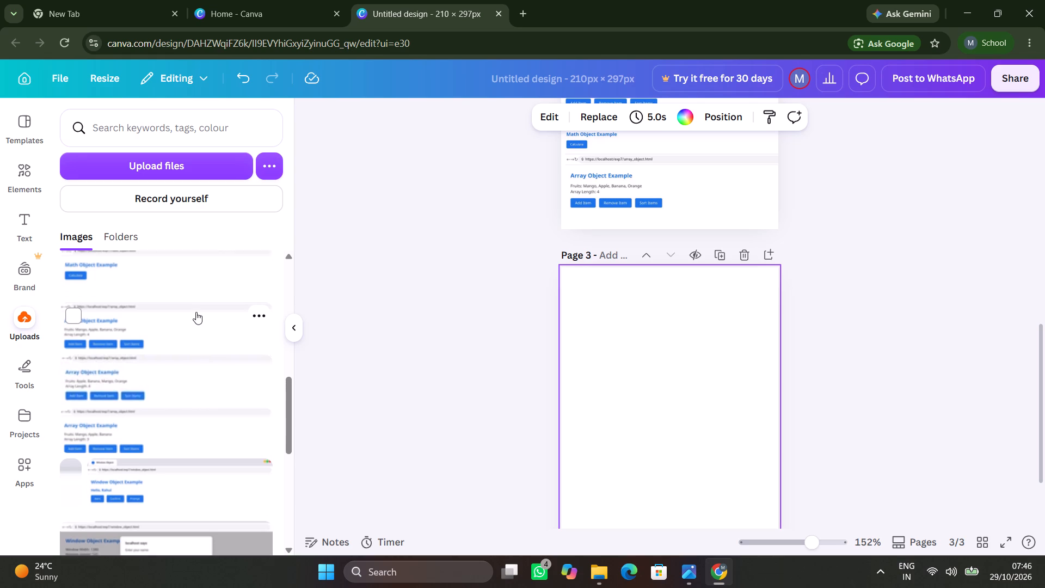
pyautogui.scroll(-1, 196, 312)
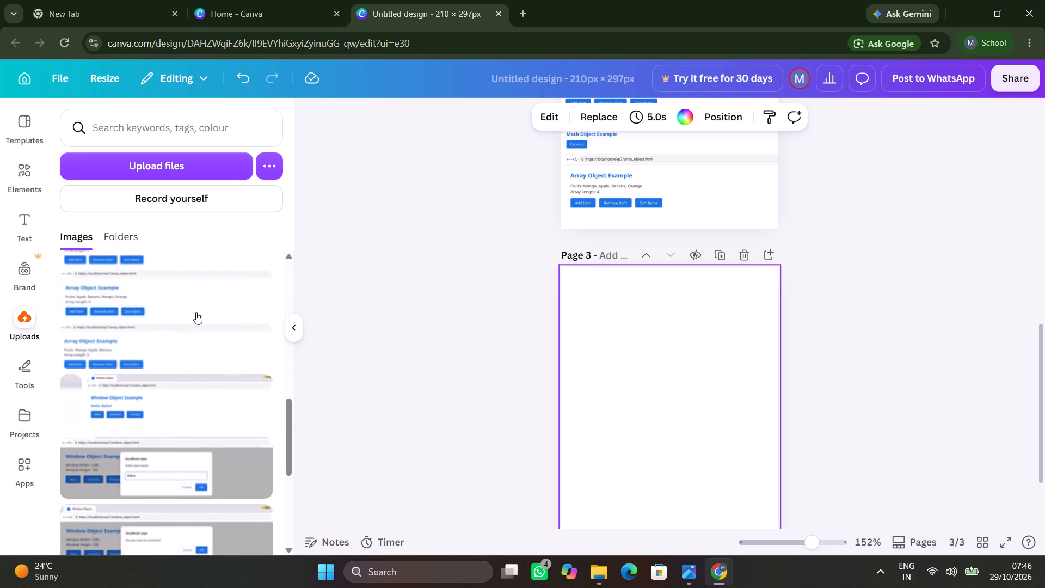
pyautogui.scroll(-1, 196, 312)
pyautogui.moveTo(146, 279); pyautogui.dragTo(397, 349)
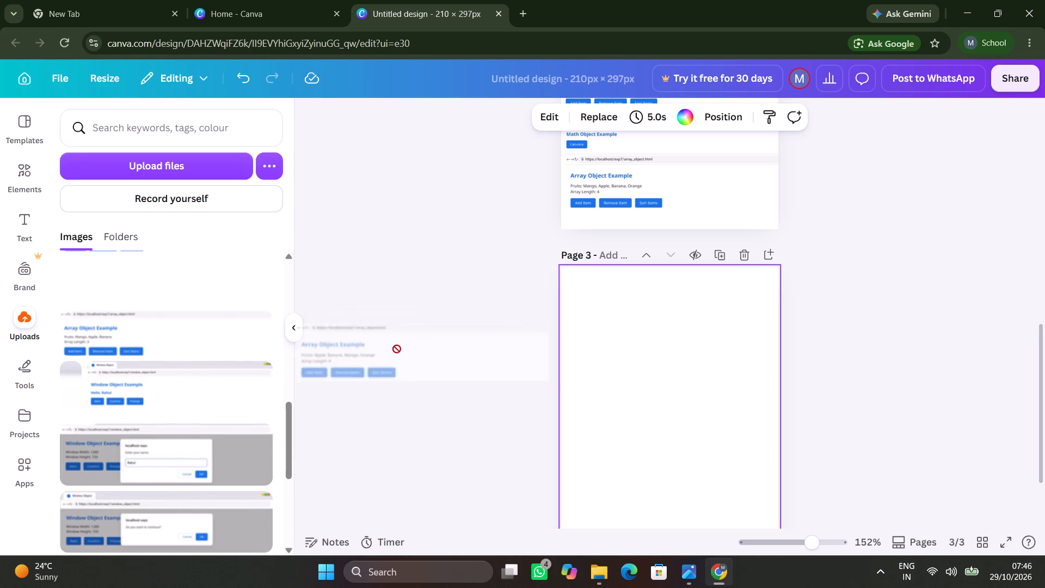
pyautogui.moveTo(397, 349); pyautogui.dragTo(649, 325)
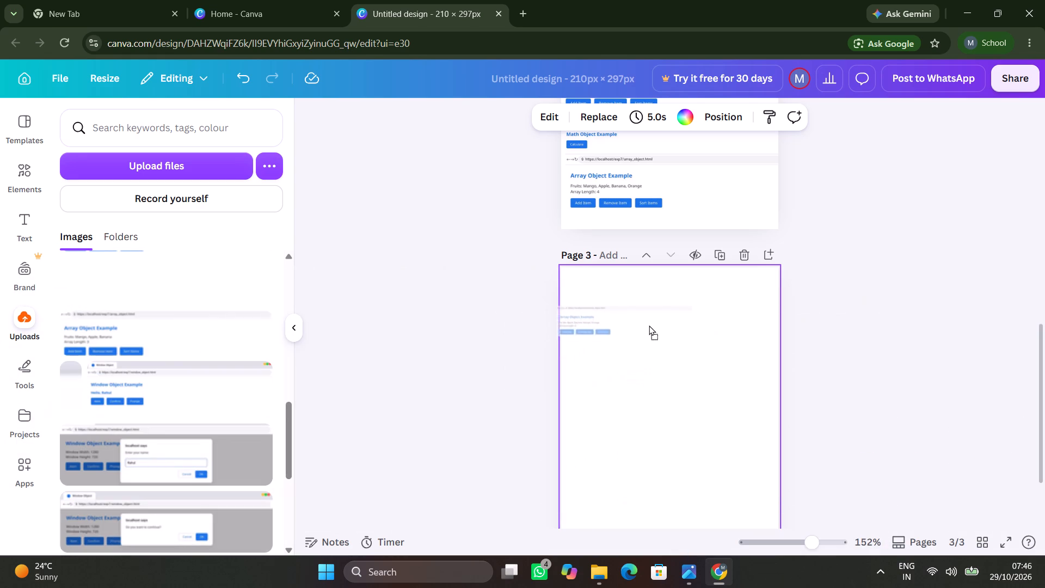
pyautogui.moveTo(649, 325); pyautogui.dragTo(647, 298)
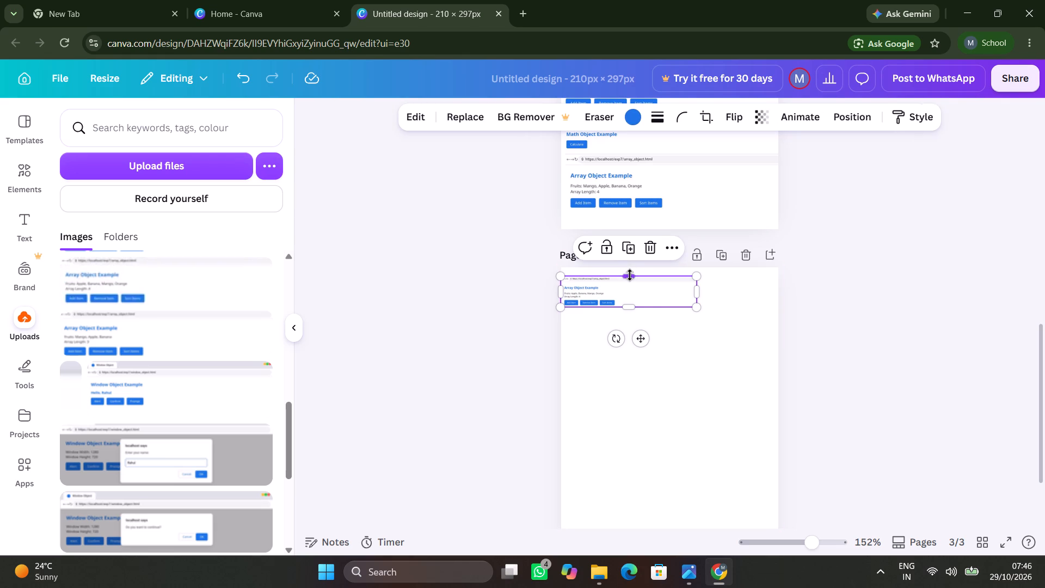
# Widen the Apple, Banana, Mango, Orange screenshot to 210 px and extend its frame to include the address bar and button row.
pyautogui.click(630, 275)
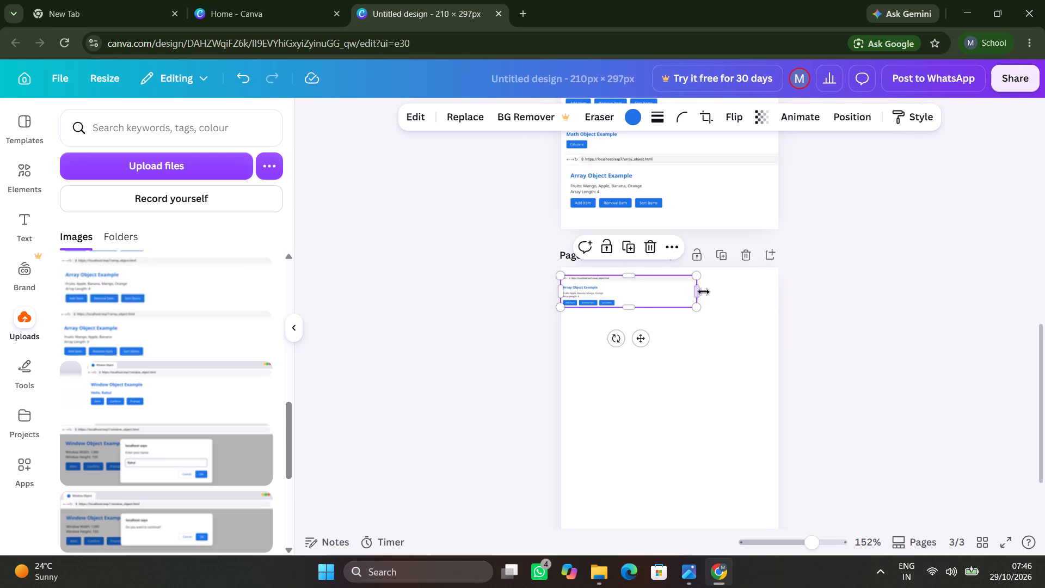
pyautogui.moveTo(698, 291); pyautogui.dragTo(806, 295)
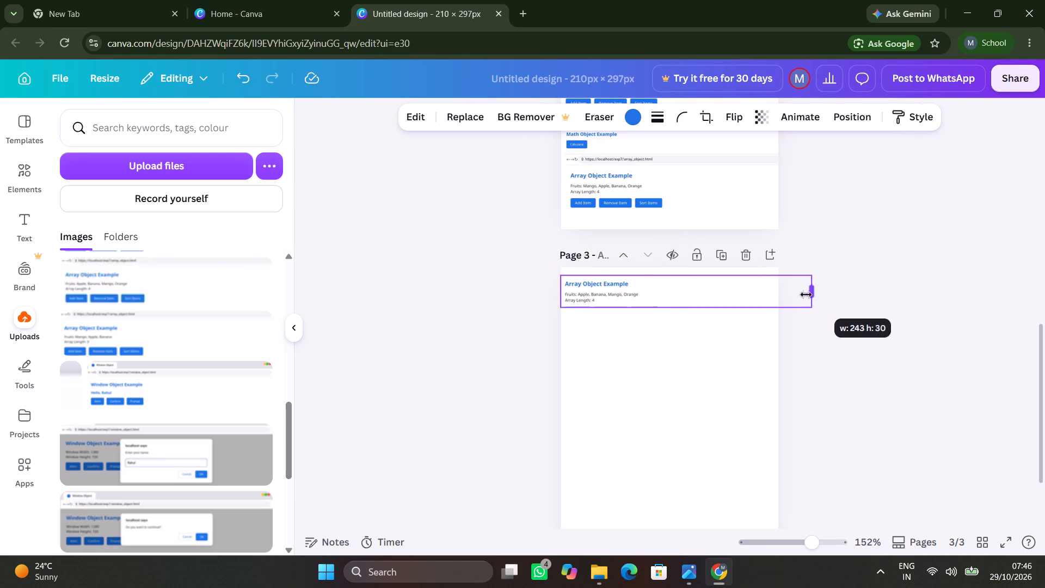
pyautogui.moveTo(806, 295); pyautogui.dragTo(779, 298)
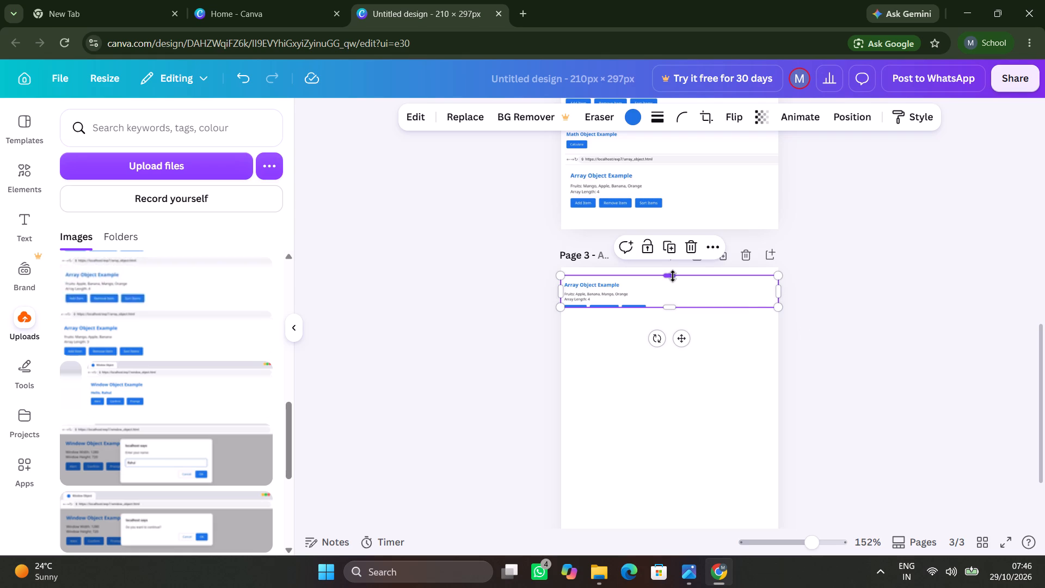
pyautogui.moveTo(673, 276); pyautogui.dragTo(671, 269)
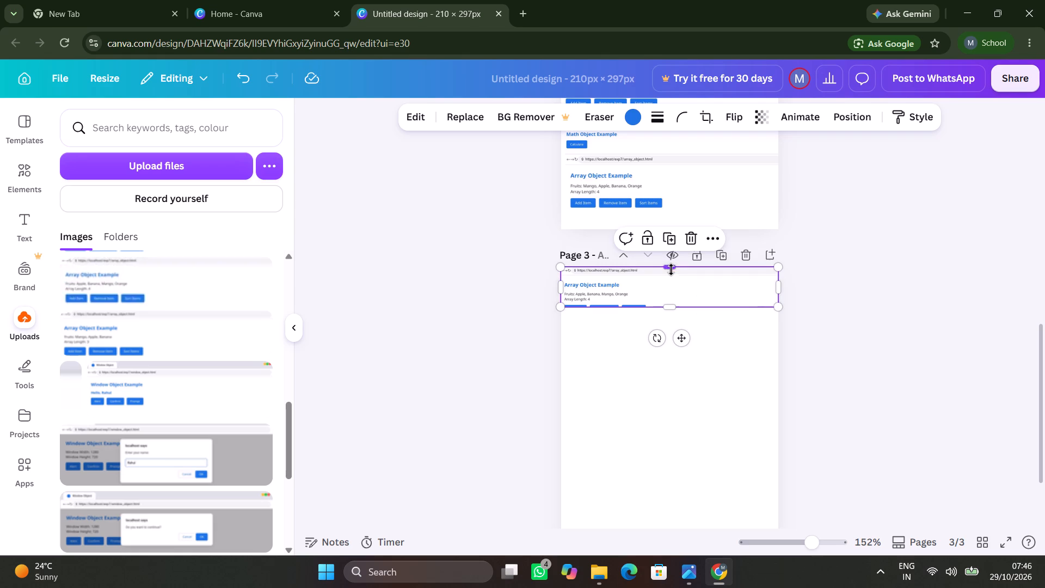
pyautogui.moveTo(673, 310); pyautogui.dragTo(673, 317)
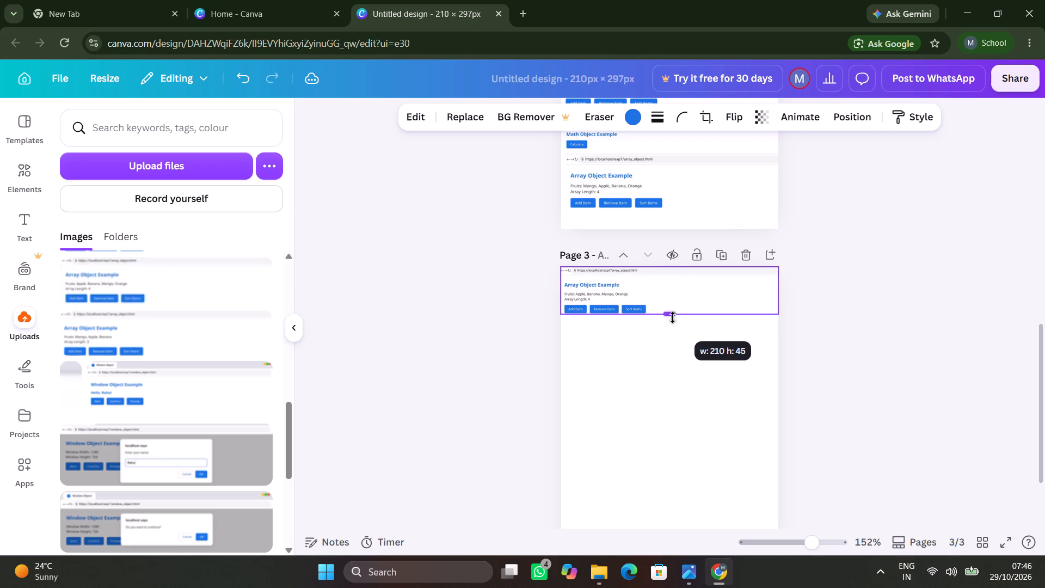
pyautogui.moveTo(673, 317); pyautogui.dragTo(672, 318)
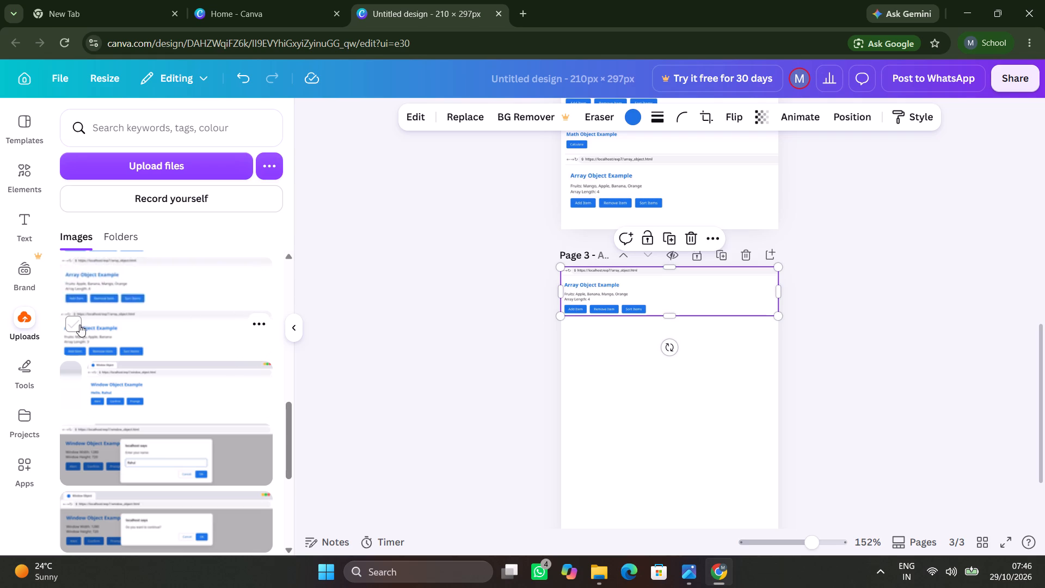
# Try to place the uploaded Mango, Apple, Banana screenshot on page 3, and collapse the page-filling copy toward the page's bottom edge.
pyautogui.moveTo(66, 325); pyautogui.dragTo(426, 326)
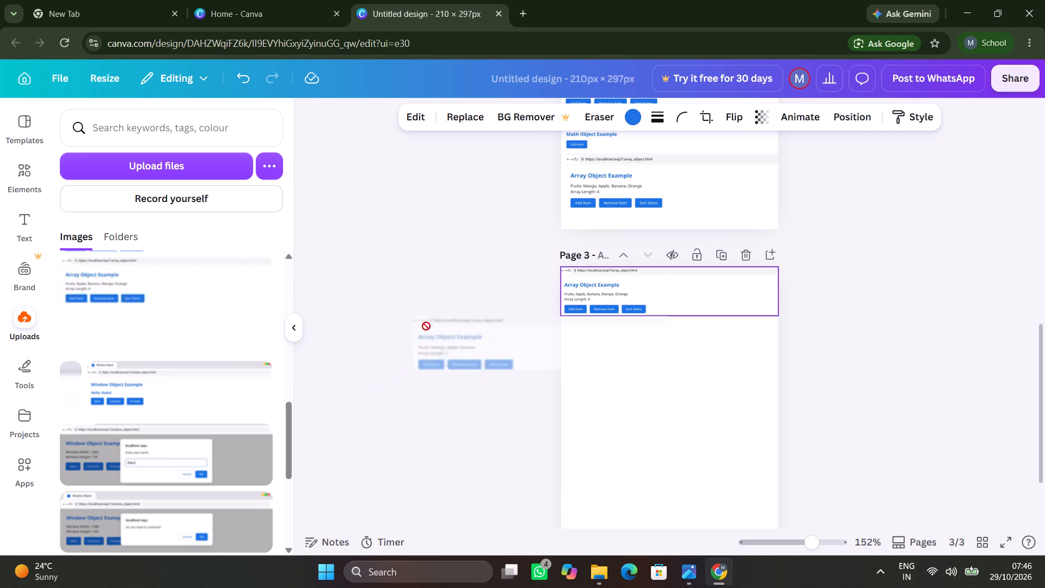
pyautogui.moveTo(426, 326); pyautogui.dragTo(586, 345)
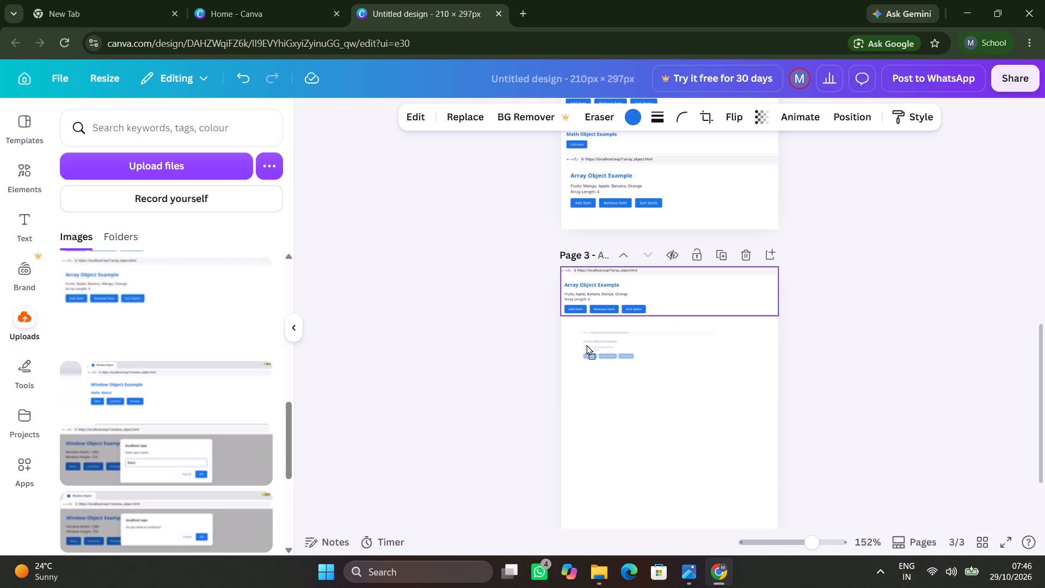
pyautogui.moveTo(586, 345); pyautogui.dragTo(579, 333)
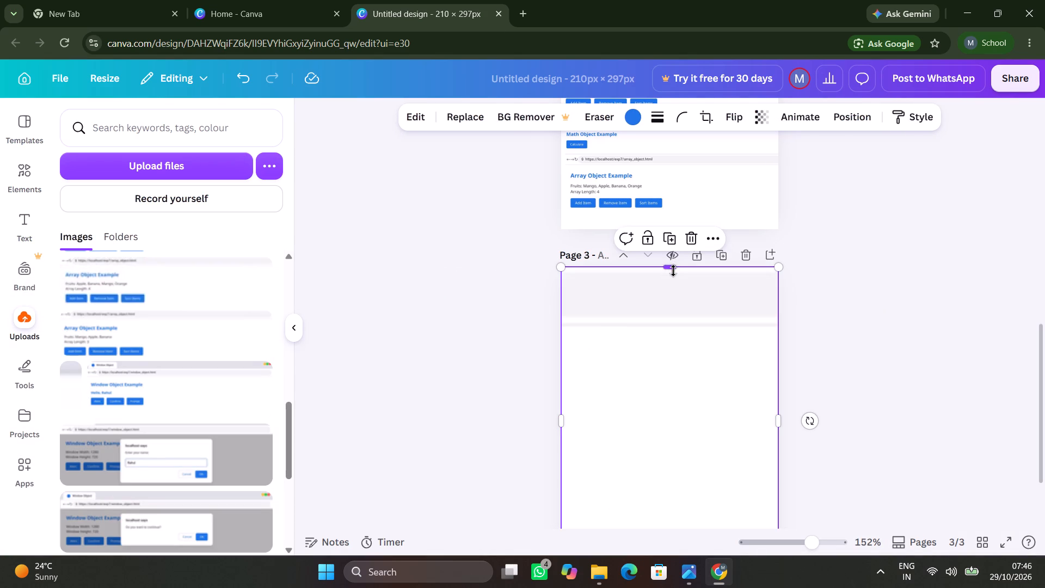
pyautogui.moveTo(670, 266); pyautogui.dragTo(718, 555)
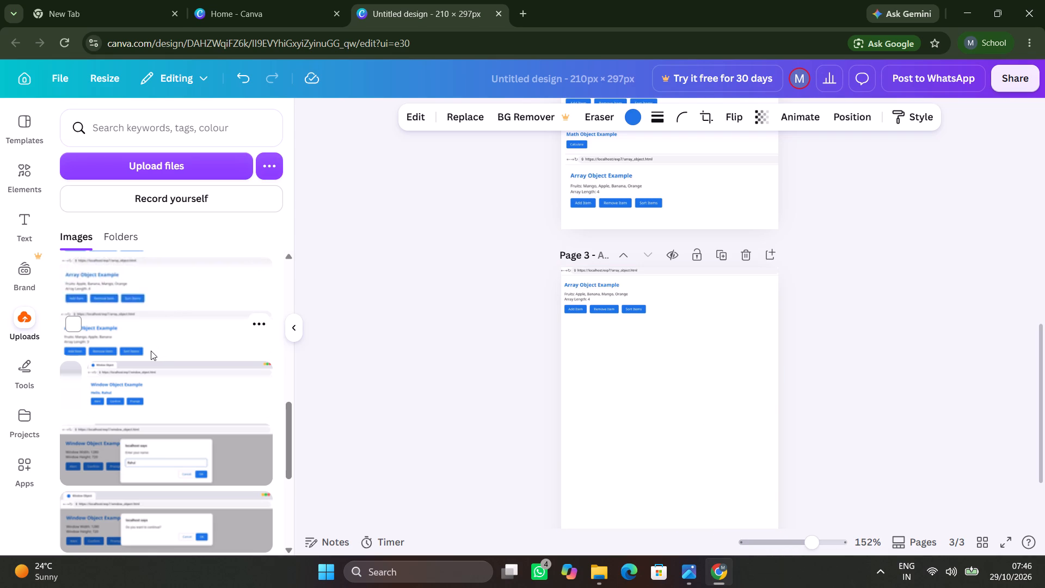
# Place the uploaded Array Object Example screenshot listing Mango, Apple, Banana below the first screenshot on page 3.
pyautogui.moveTo(132, 343); pyautogui.dragTo(439, 402)
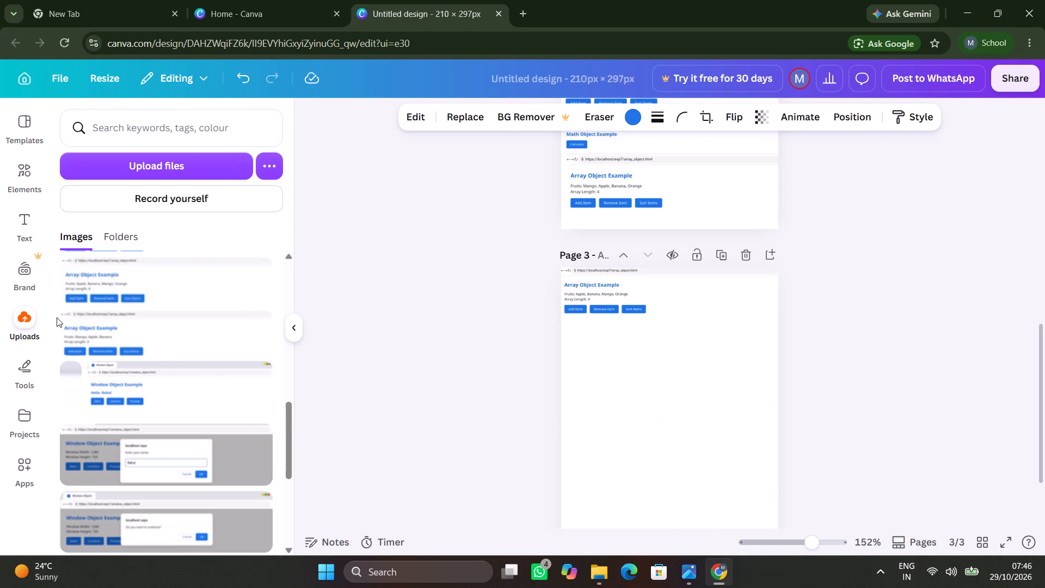
pyautogui.moveTo(78, 325); pyautogui.dragTo(608, 324)
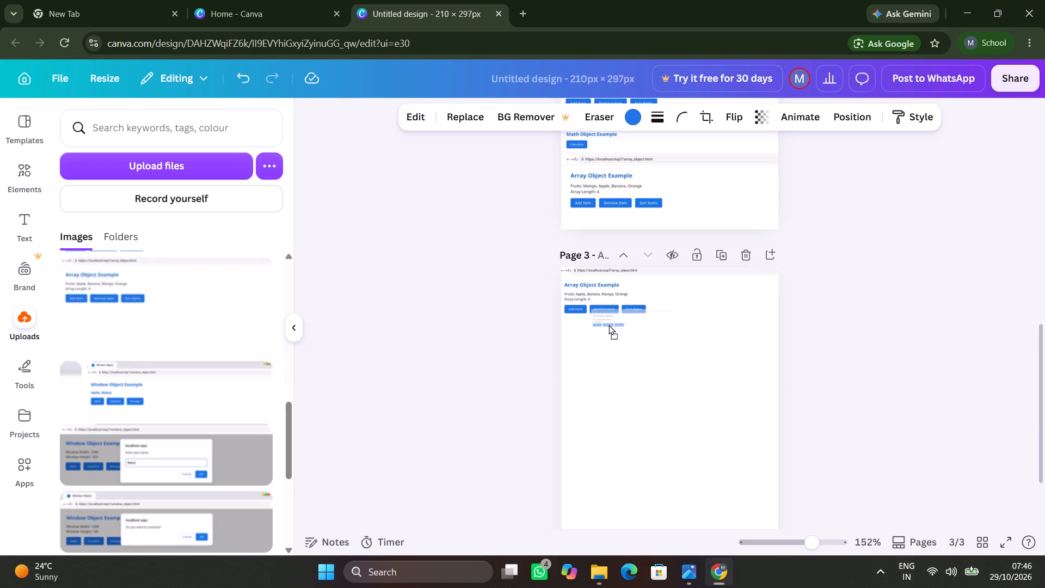
pyautogui.moveTo(608, 324); pyautogui.dragTo(593, 346)
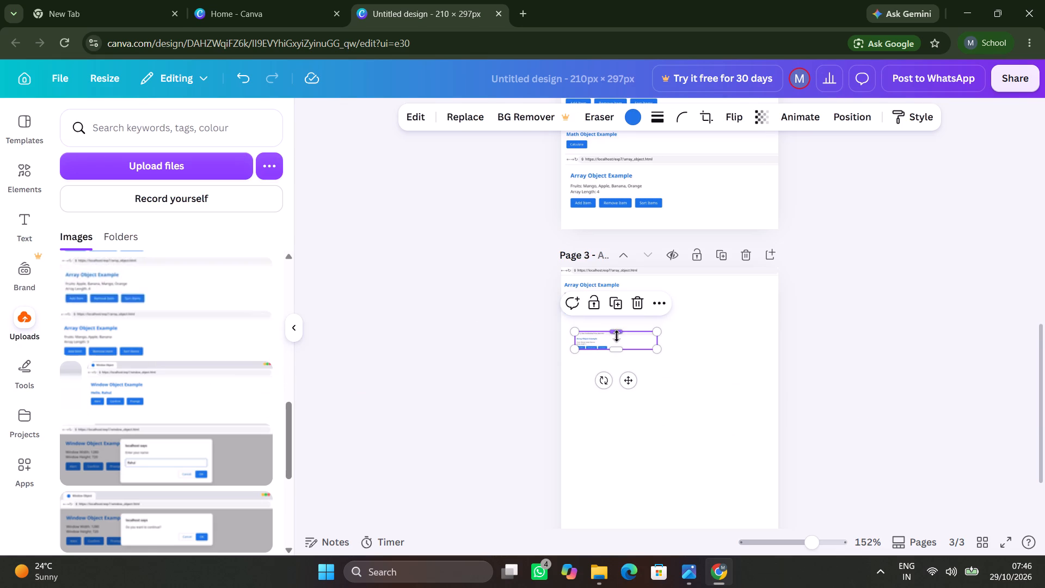
# Extend the Mango, Apple, Banana screenshot frame slightly upward and from the page's left edge to just short of its right edge.
pyautogui.moveTo(618, 334); pyautogui.dragTo(622, 328)
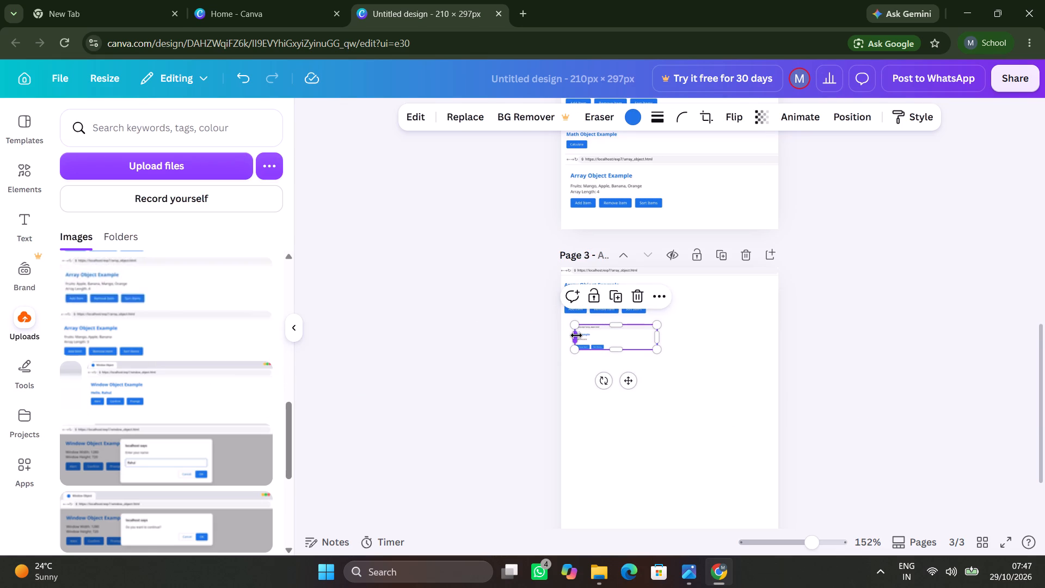
pyautogui.moveTo(576, 335); pyautogui.dragTo(564, 335)
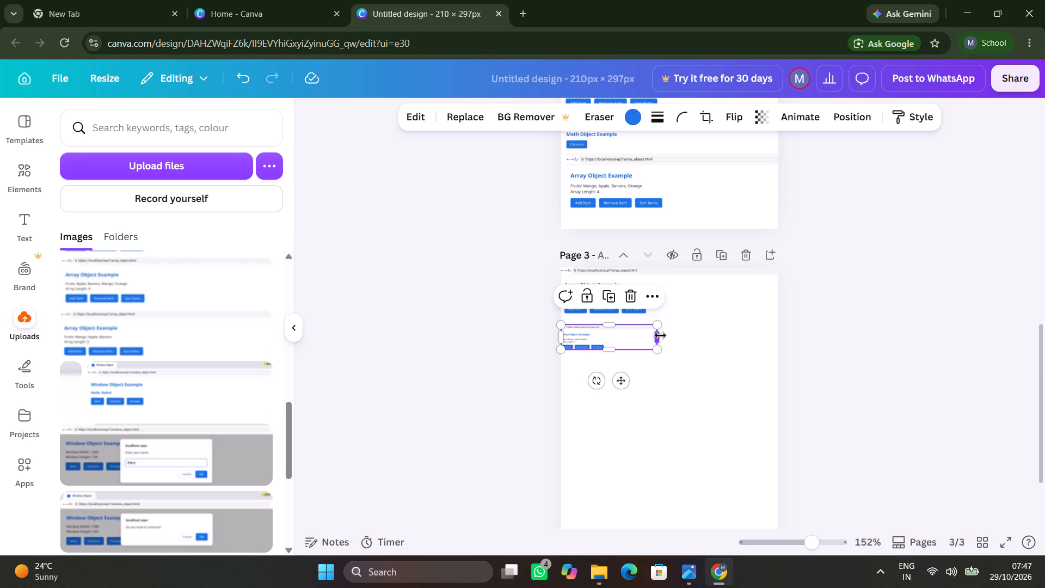
pyautogui.moveTo(660, 335); pyautogui.dragTo(775, 339)
# Recrop the Mango, Apple, Banana screenshot on page 3 to include its button row and address bar, shifting the image slightly within the frame.
pyautogui.doubleClick(637, 338)
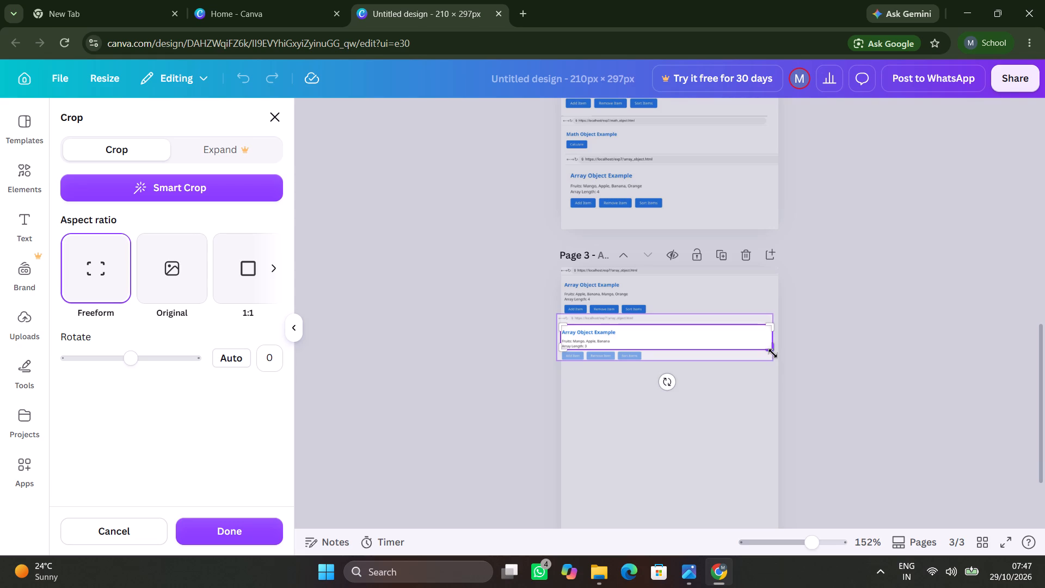
pyautogui.moveTo(773, 353); pyautogui.dragTo(788, 376)
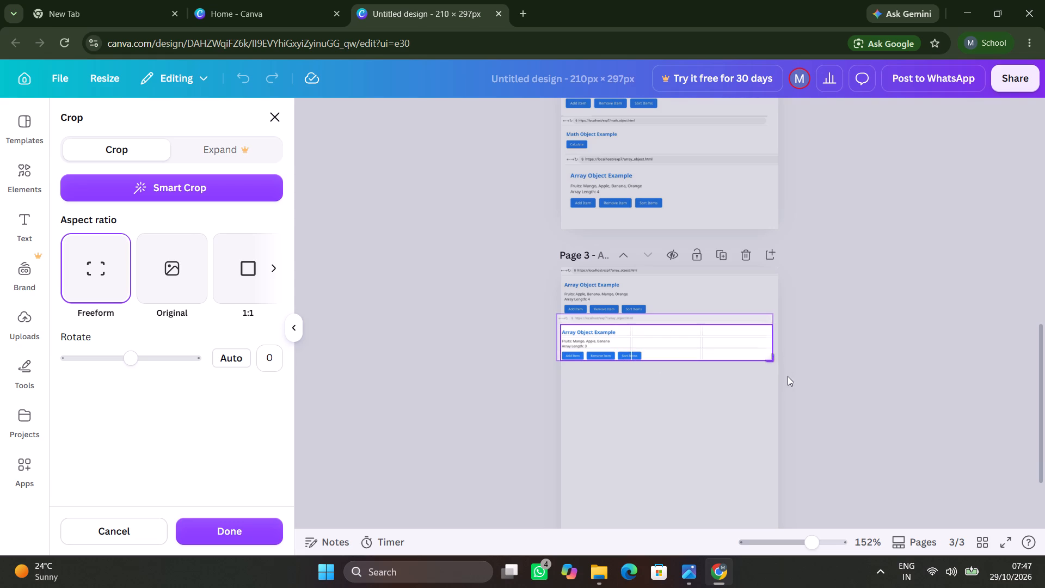
pyautogui.click(753, 339)
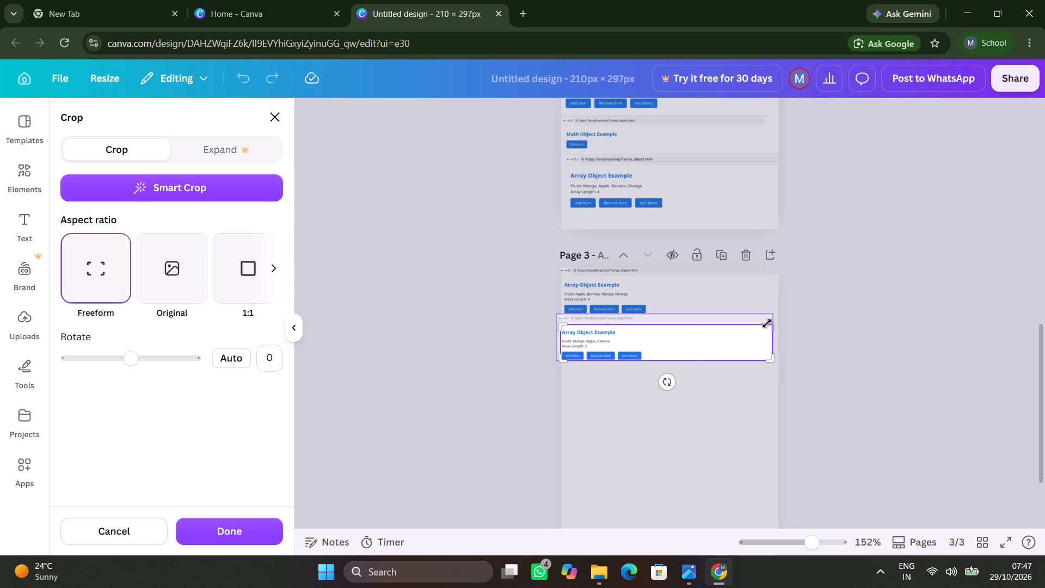
pyautogui.moveTo(773, 326); pyautogui.dragTo(770, 317)
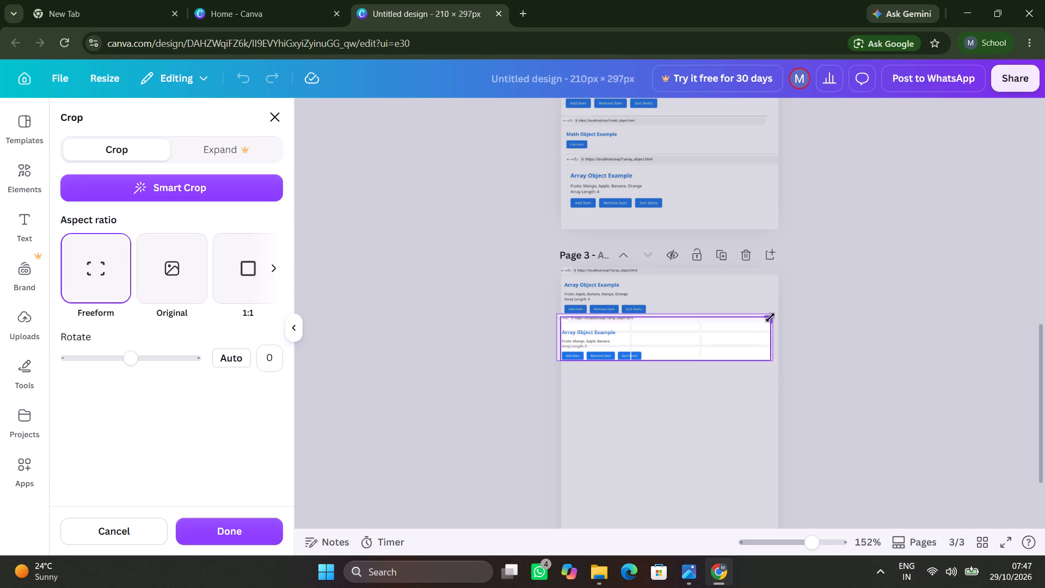
pyautogui.moveTo(770, 317); pyautogui.dragTo(774, 317)
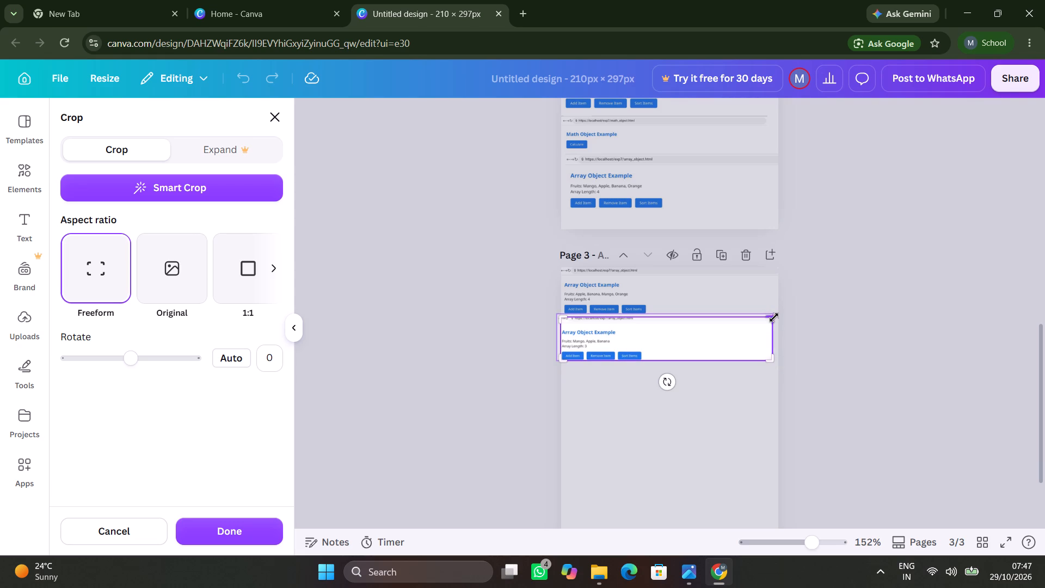
pyautogui.moveTo(751, 342); pyautogui.dragTo(766, 343)
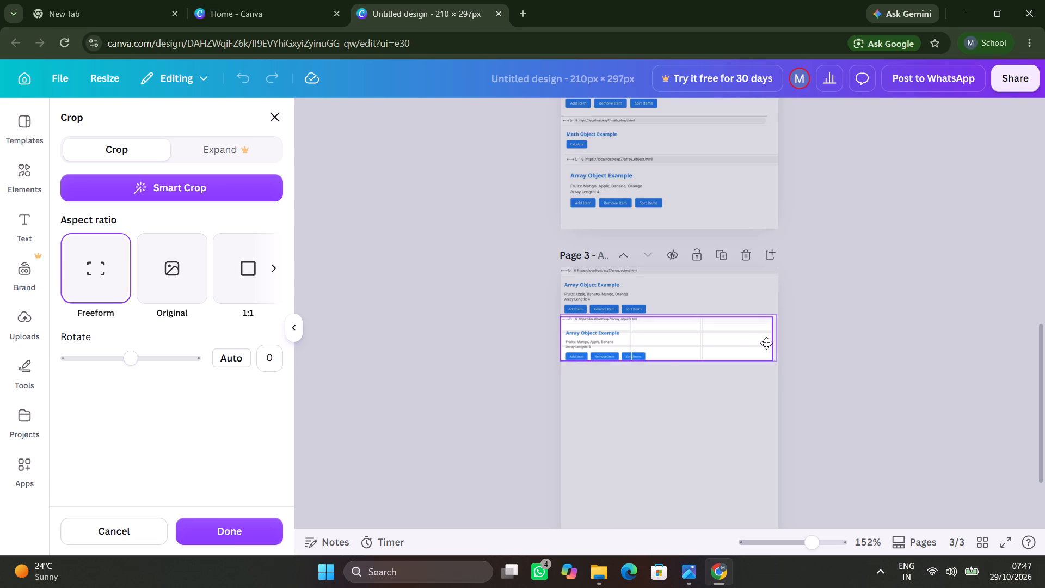
pyautogui.moveTo(766, 343); pyautogui.dragTo(764, 336)
pyautogui.click(764, 336)
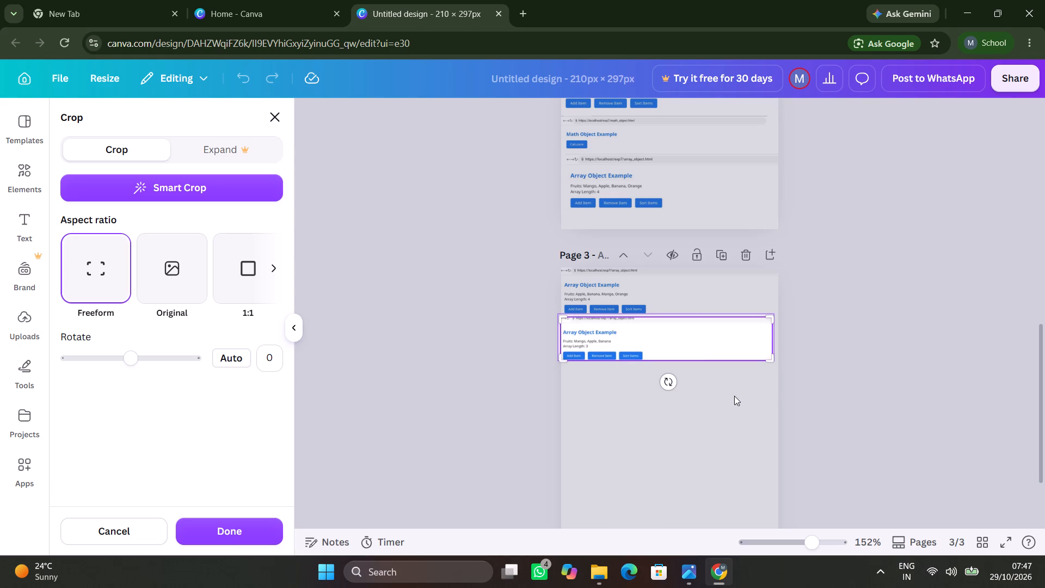
pyautogui.click(733, 405)
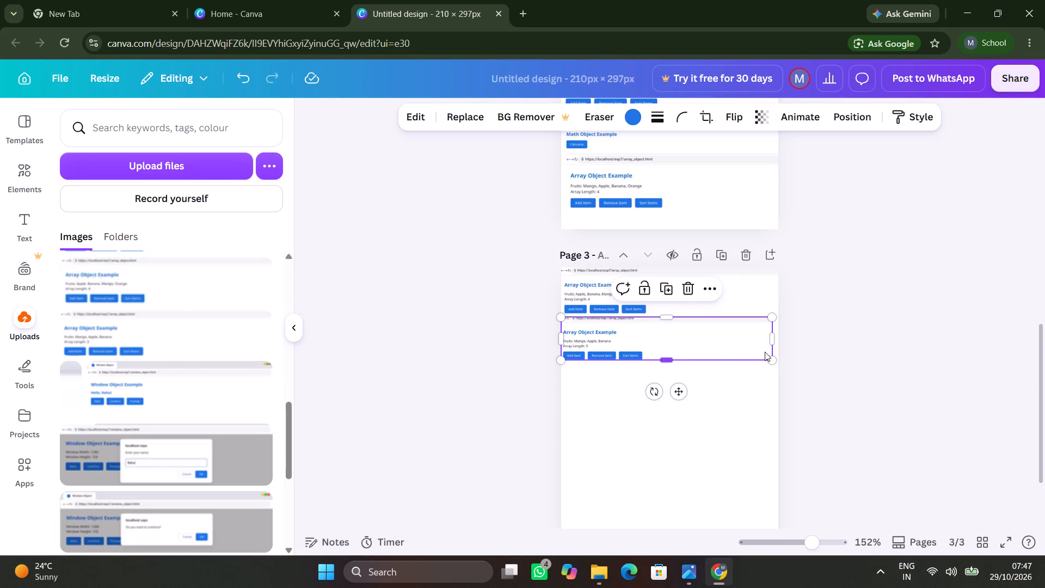
# Widen the Mango, Apple, Banana screenshot to reach the page's right edge.
pyautogui.moveTo(773, 341); pyautogui.dragTo(779, 341)
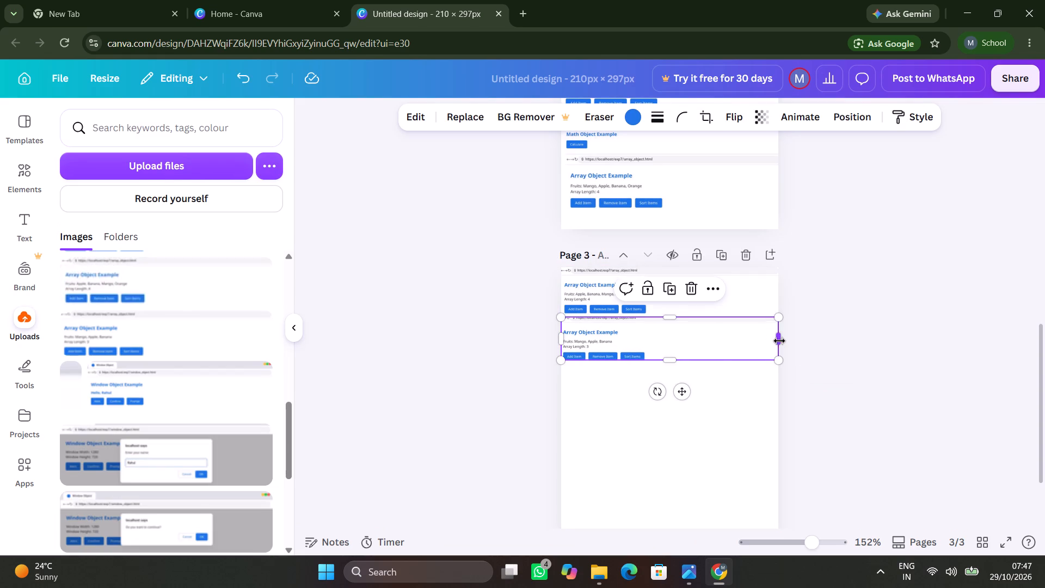
pyautogui.click(671, 442)
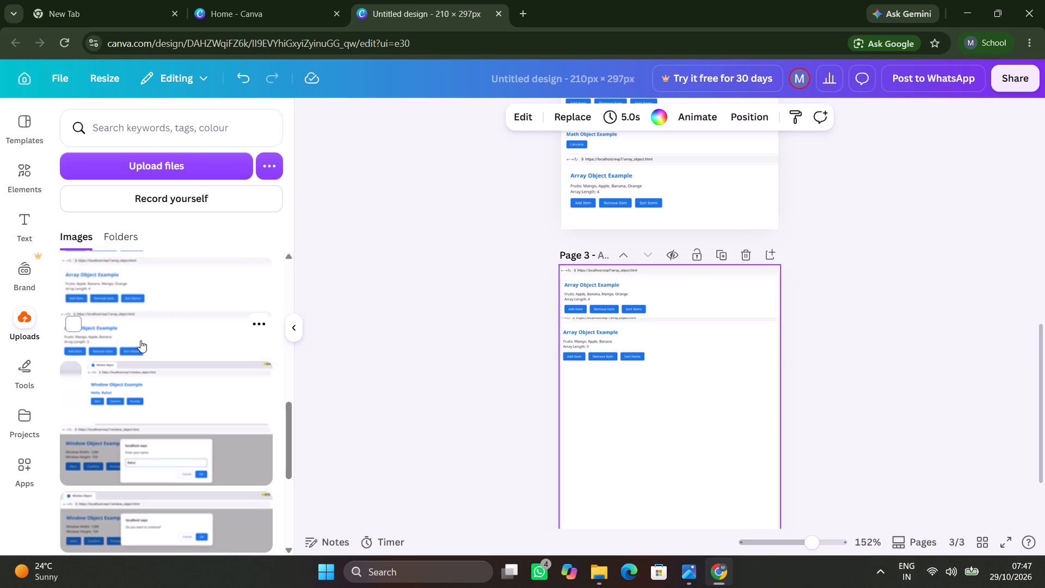
# Place the uploaded Window Object Example screenshot with the Hello greeting below the Mango, Apple, Banana screenshot on page 3.
pyautogui.scroll(-1, 140, 340)
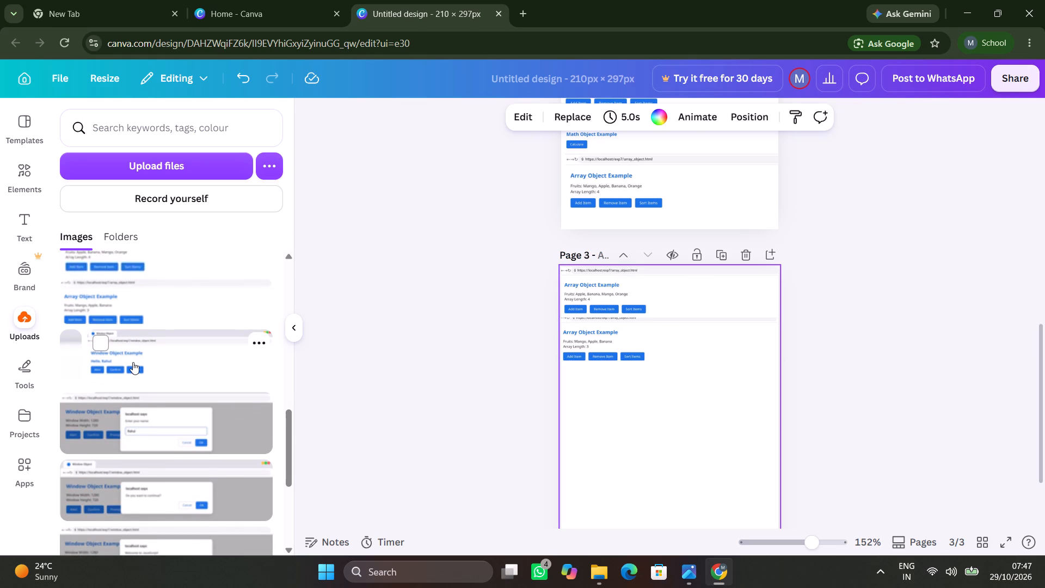
pyautogui.scroll(1, 137, 275)
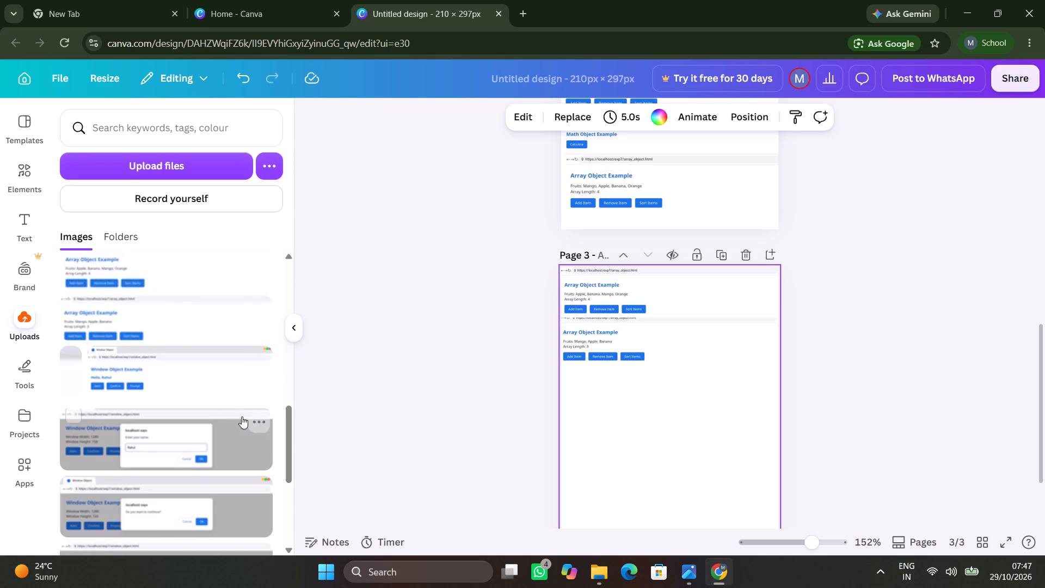
pyautogui.moveTo(131, 365); pyautogui.dragTo(515, 433)
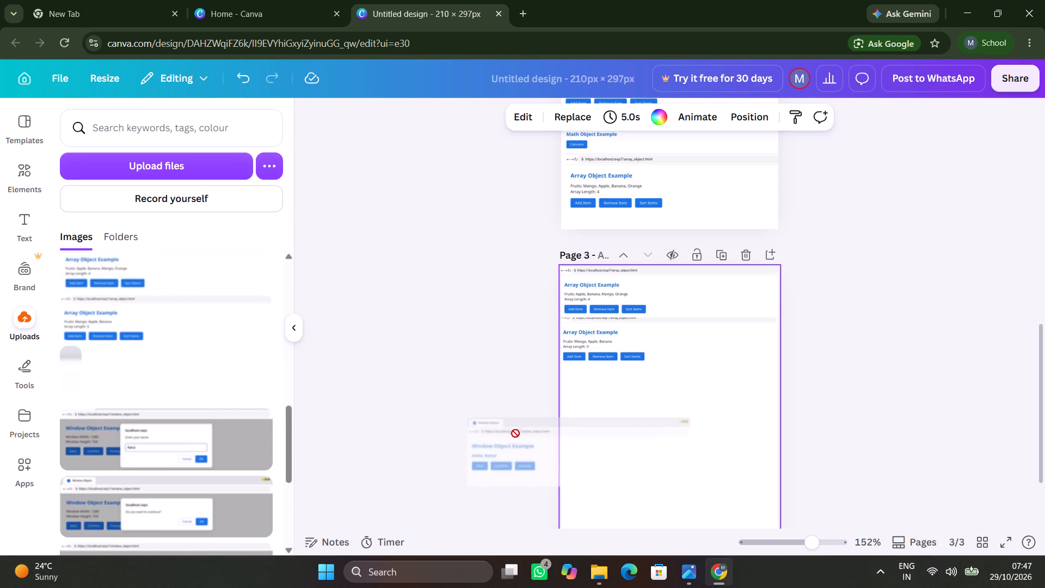
pyautogui.moveTo(515, 433); pyautogui.dragTo(611, 390)
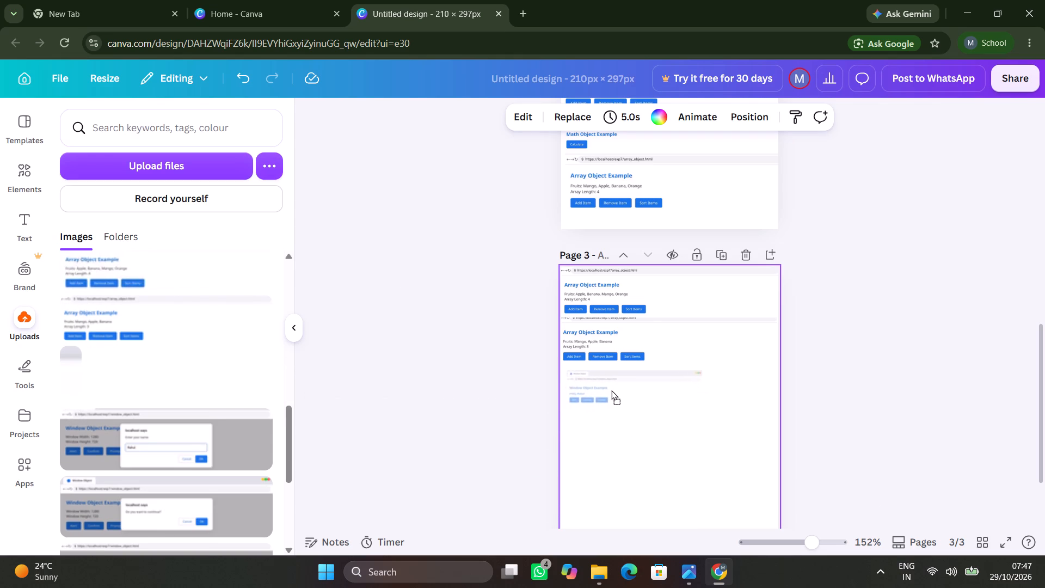
pyautogui.moveTo(611, 390); pyautogui.dragTo(608, 392)
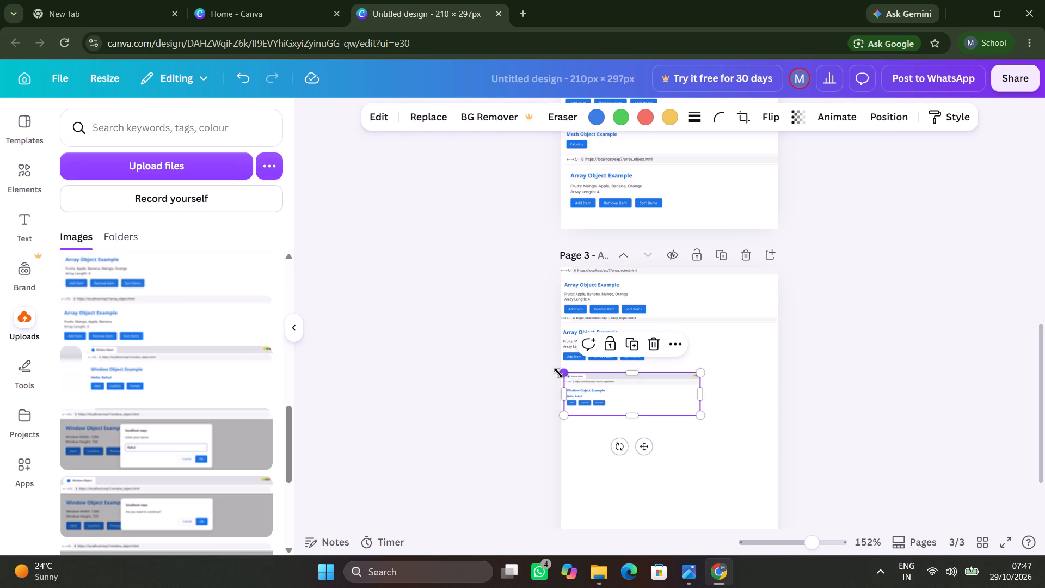
# Widen the Window Object Example screenshot to the page's right edge and extend its frame slightly downward.
pyautogui.moveTo(700, 394); pyautogui.dragTo(736, 396)
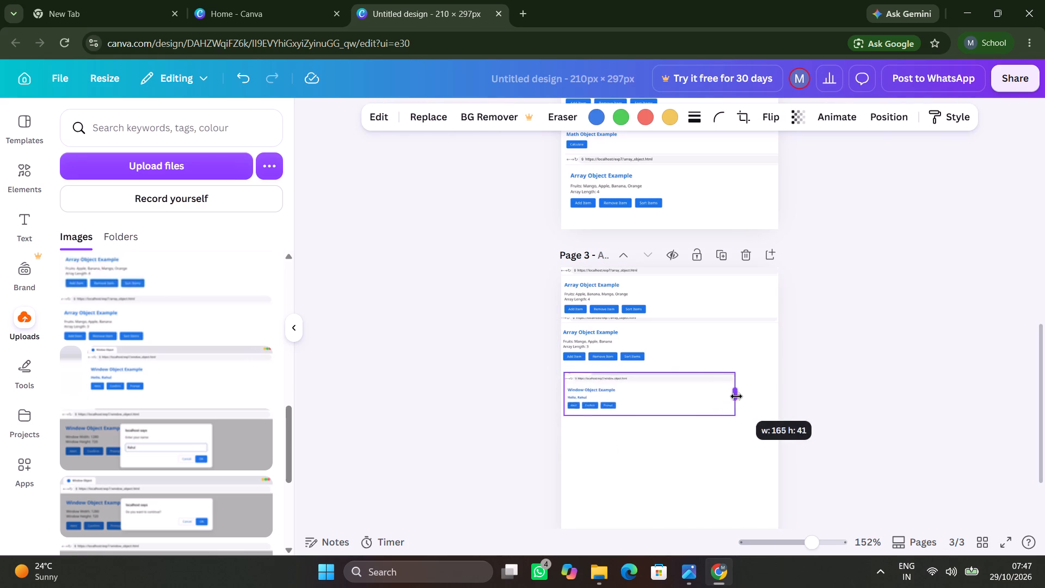
pyautogui.moveTo(736, 396); pyautogui.dragTo(777, 402)
pyautogui.moveTo(671, 418); pyautogui.dragTo(677, 421)
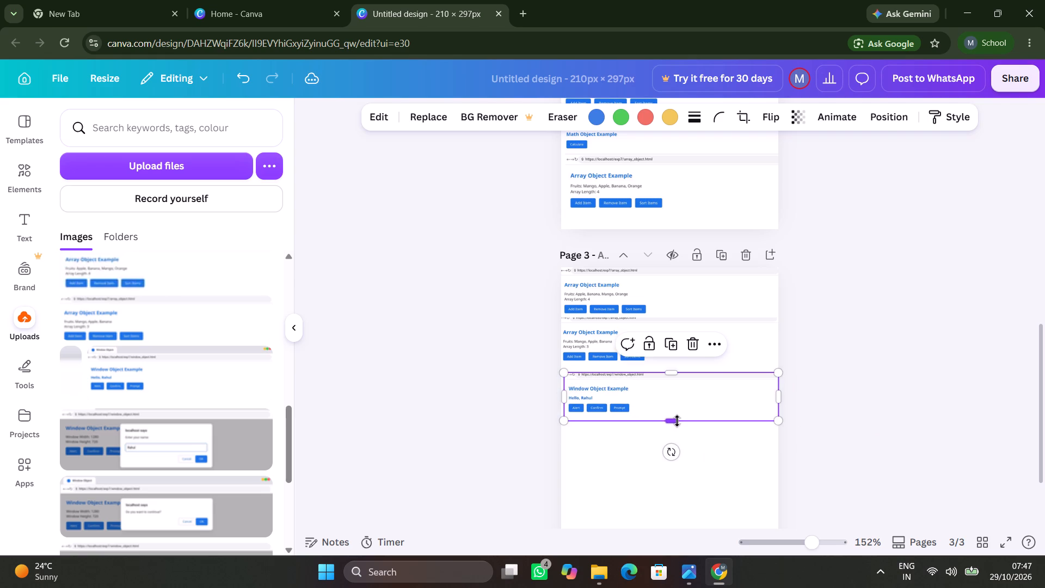
pyautogui.click(662, 397)
pyautogui.click(659, 384)
pyautogui.click(665, 397)
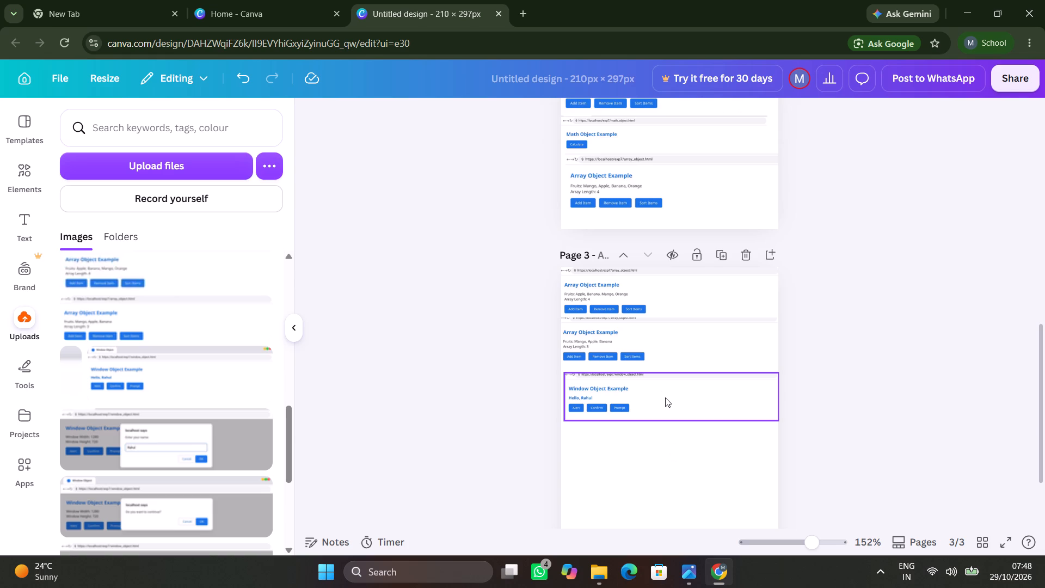